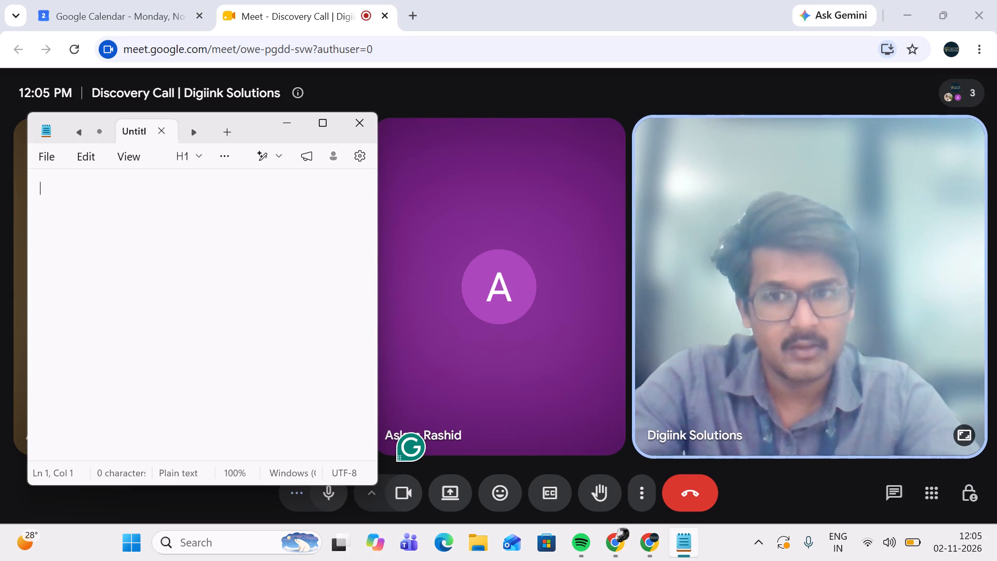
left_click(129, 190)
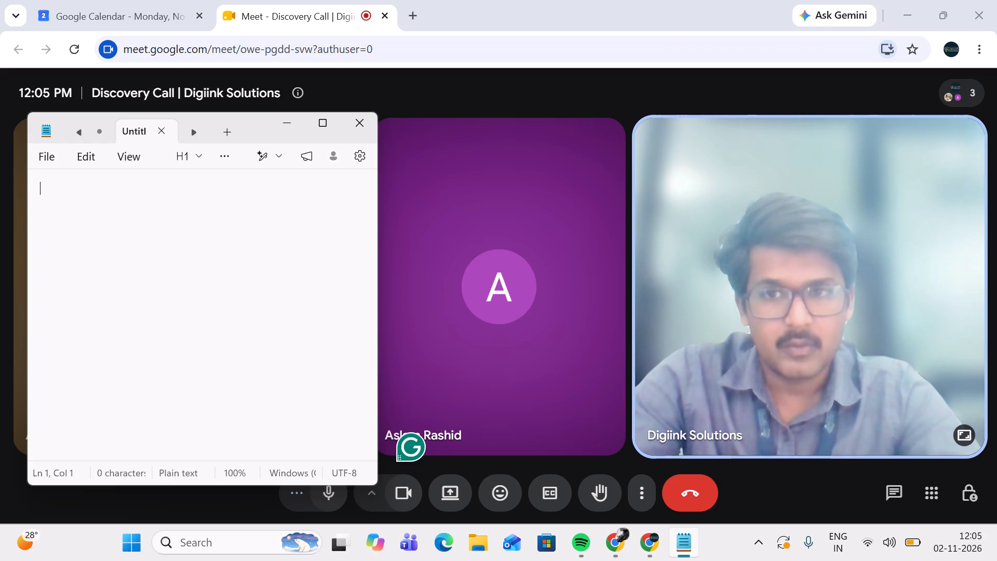
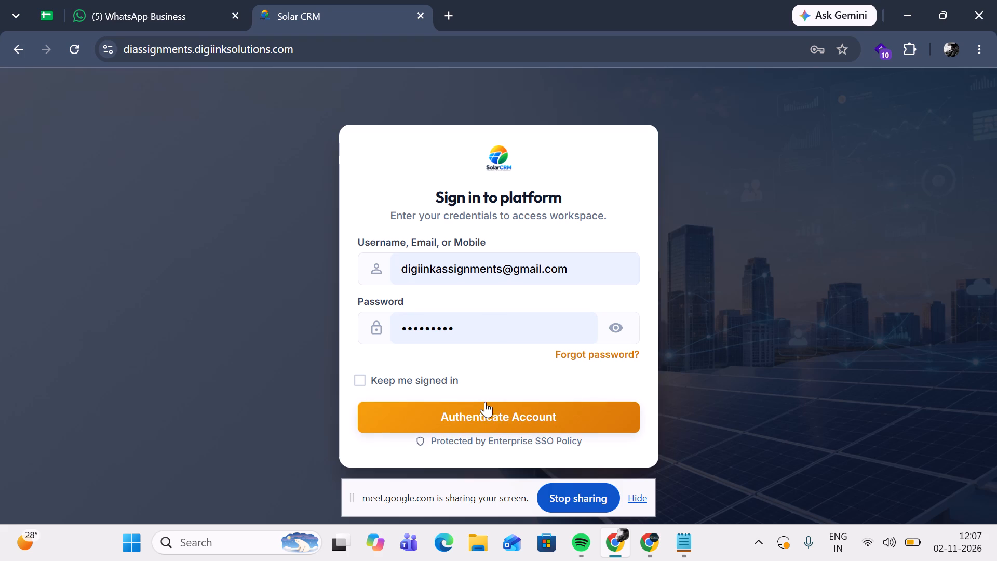
Sign in to the Solar CRM platform with the prefilled credentials.
left_click(501, 412)
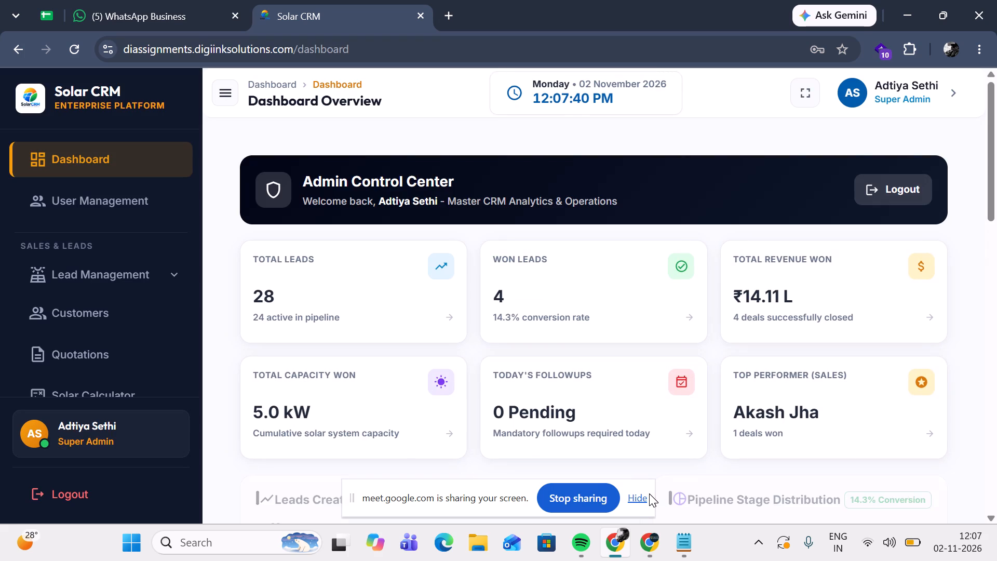
Hide the screen-sharing notice and show the CRM dashboard in full screen.
double_click(649, 493)
left_click(643, 496)
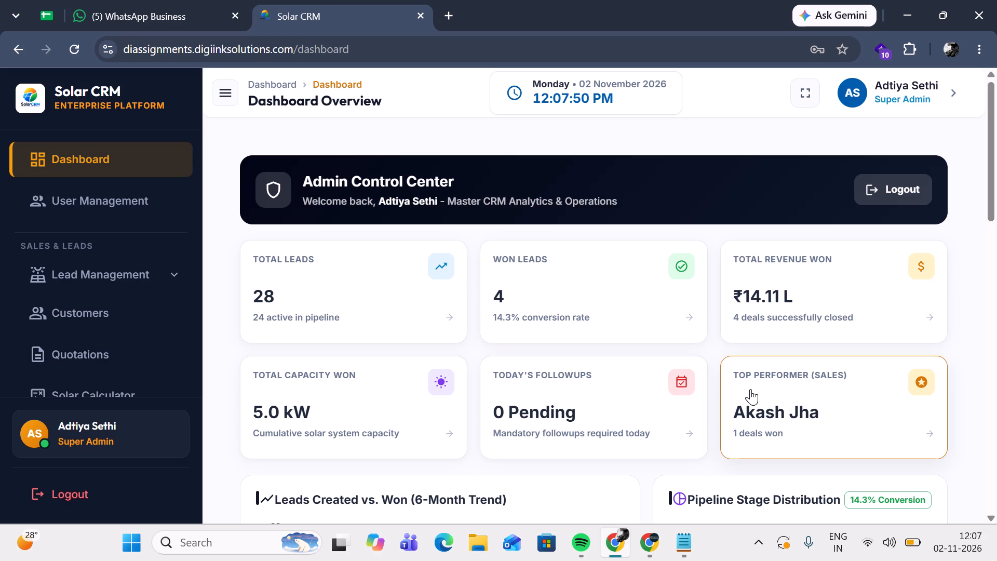
left_click(808, 98)
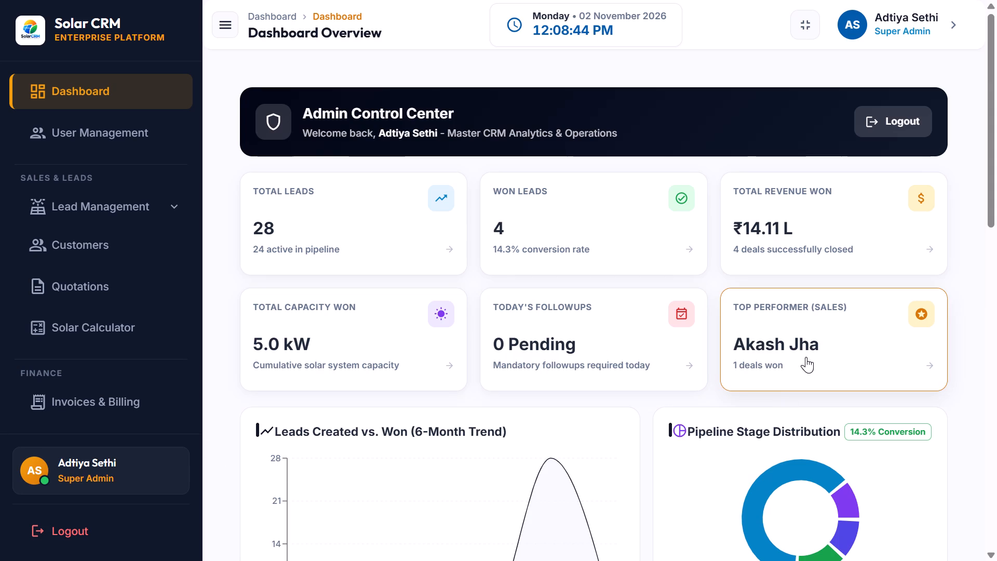
Examine the Dashboard Overview: summary cards, lead trend and pipeline charts, lead source and sales executive performance, Recent Leads and Organization-wide Activity.
scroll(780, 352, "down", 1)
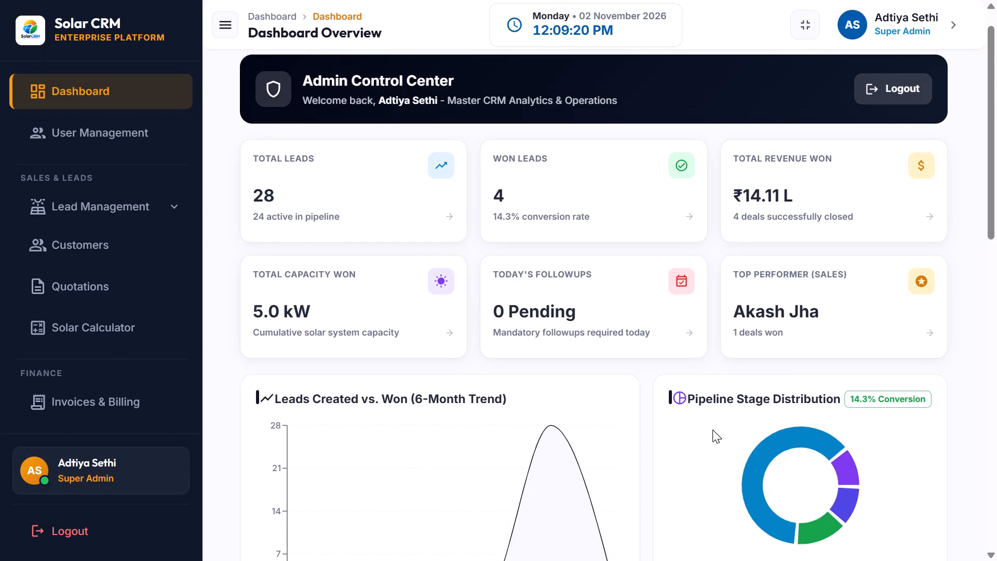
scroll(712, 430, "down", 5)
scroll(712, 430, "up", 2)
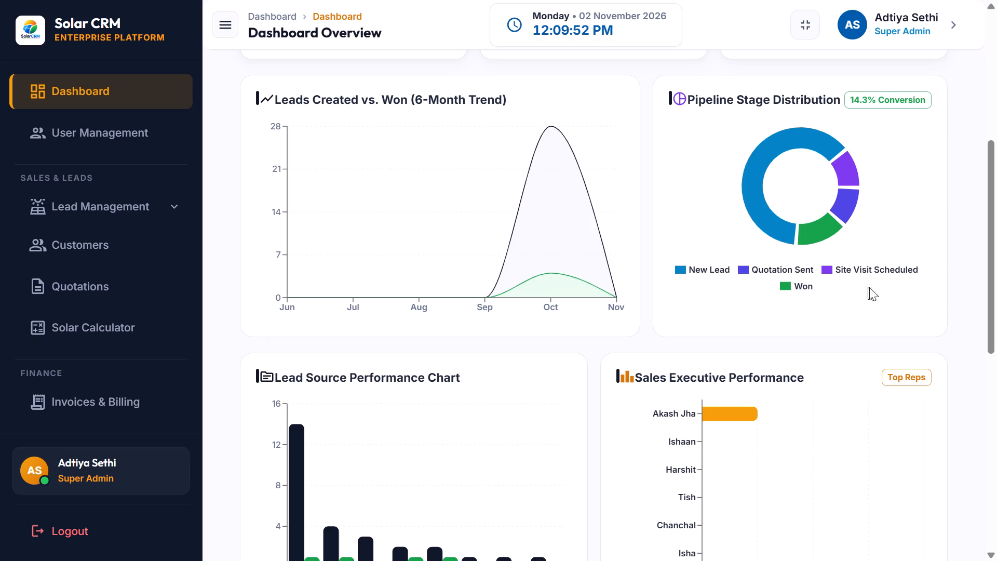
scroll(468, 492, "down", 1)
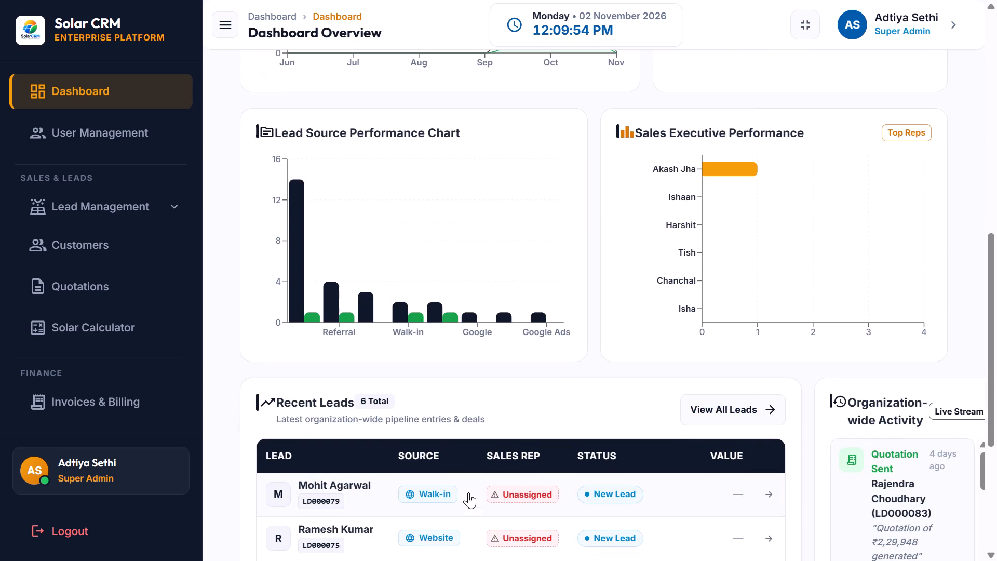
scroll(468, 492, "down", 1)
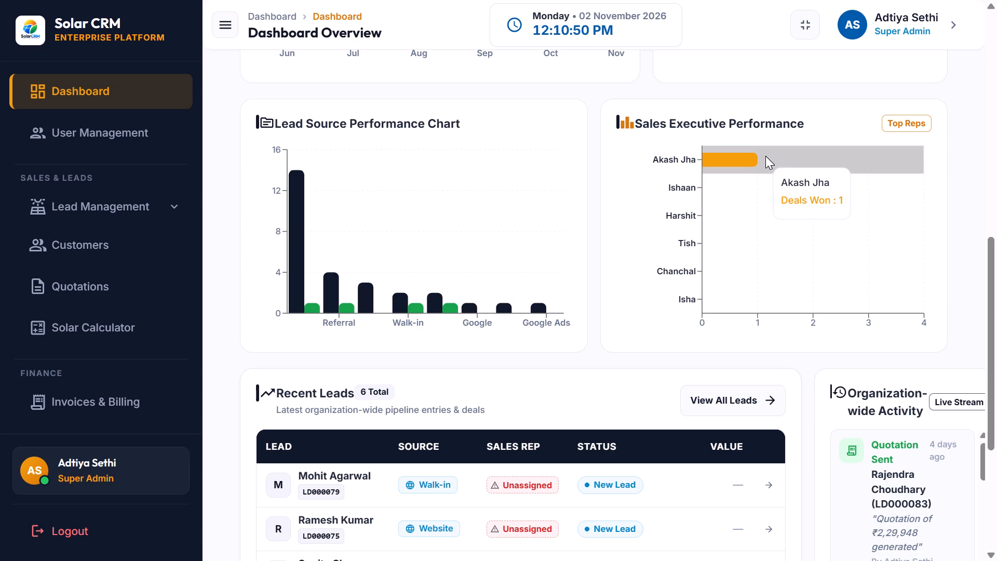
scroll(416, 476, "down", 1)
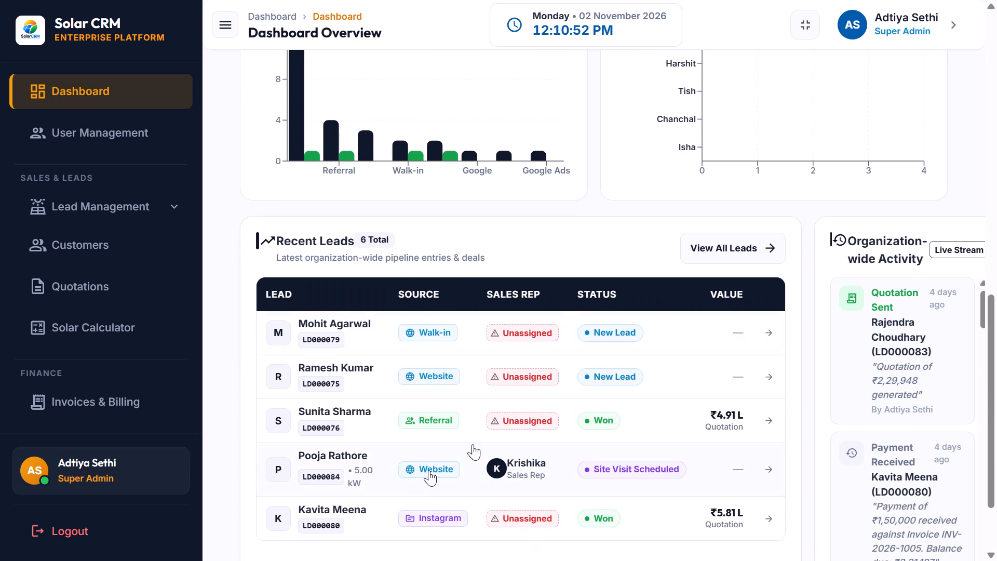
scroll(669, 383, "down", 2)
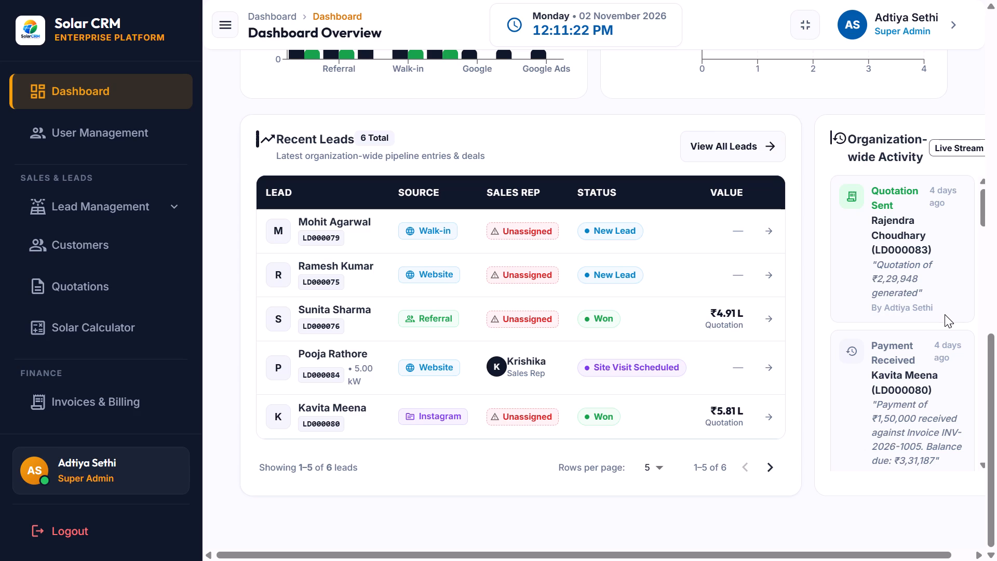
scroll(833, 311, "up", 4)
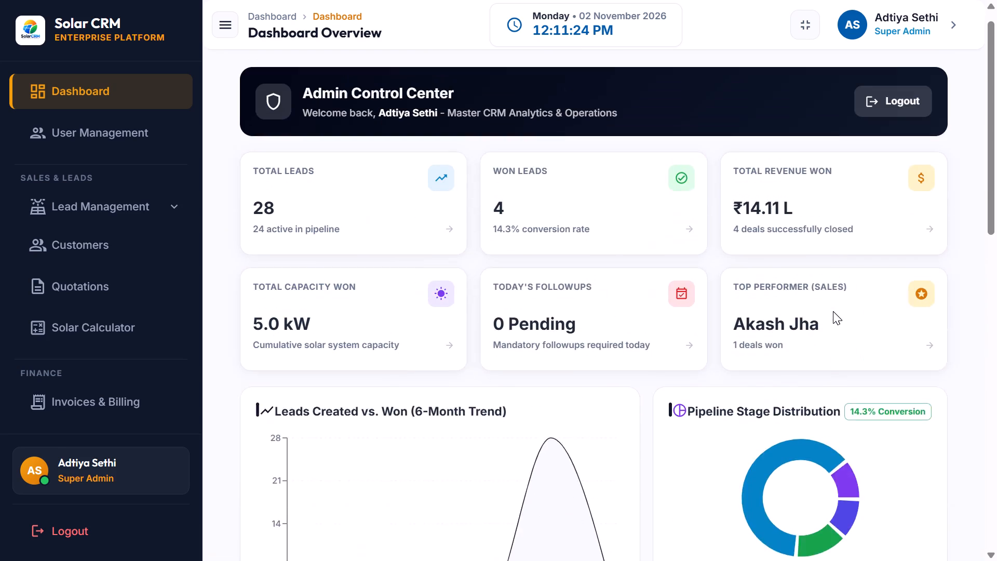
scroll(833, 311, "up", 2)
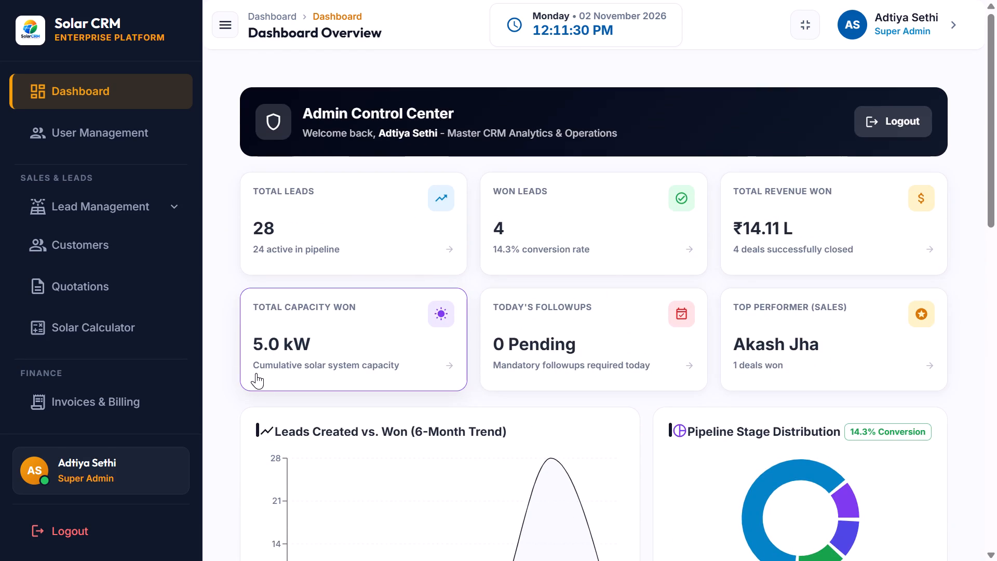
Review the User Management directory and deactivate the account of the sales user Lehar.
left_click(161, 127)
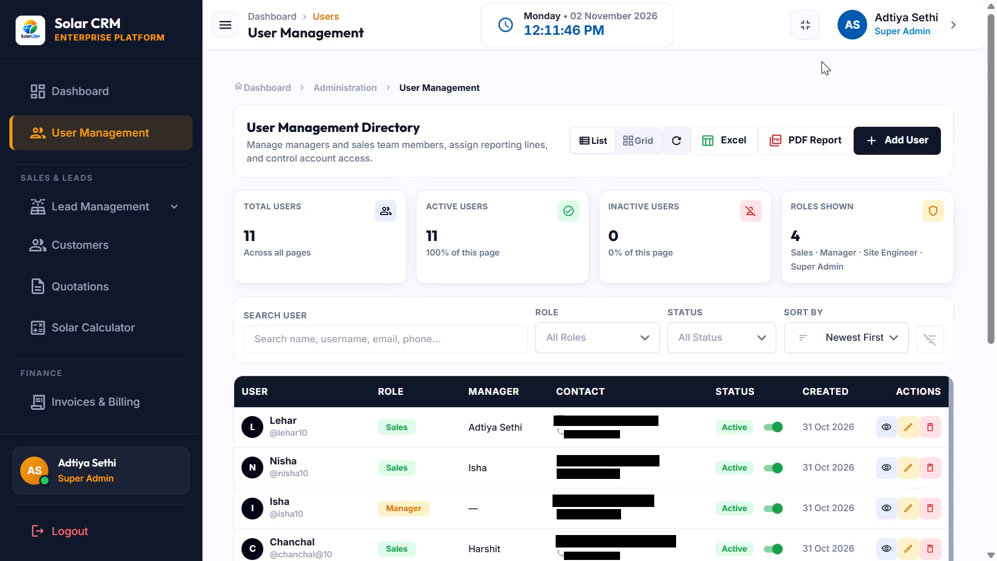
scroll(605, 392, "down", 3)
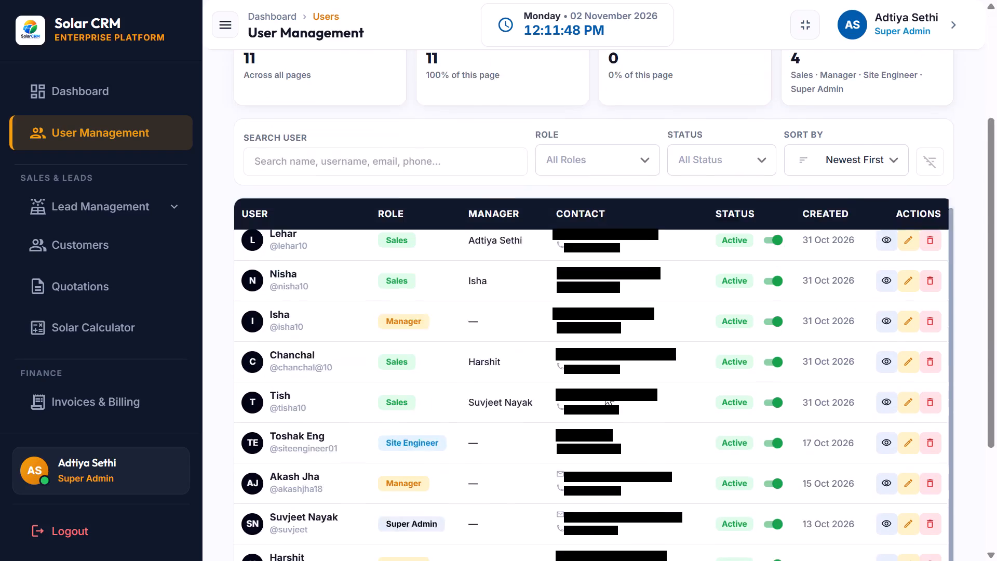
scroll(605, 392, "down", 1)
scroll(605, 392, "up", 1)
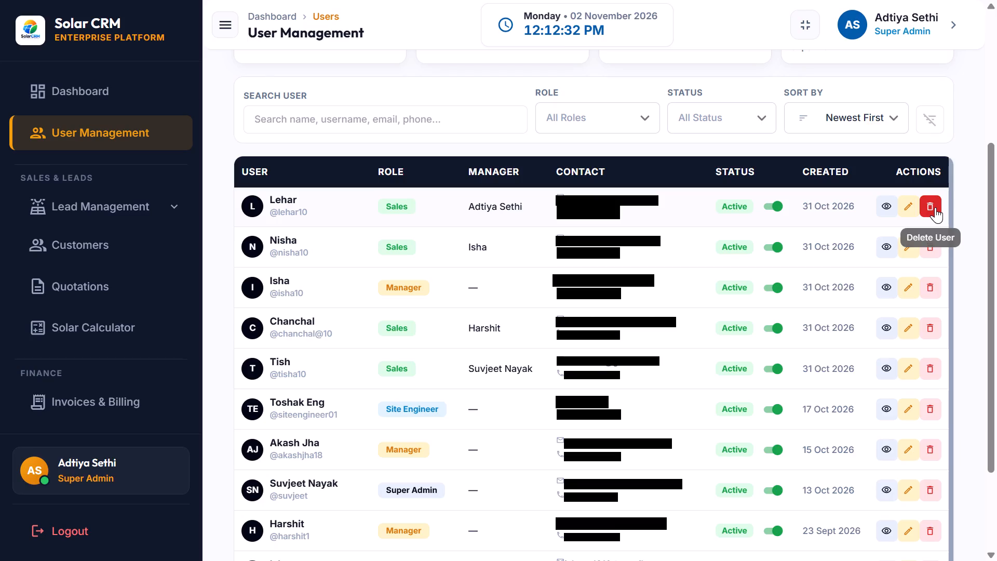
left_click(775, 206)
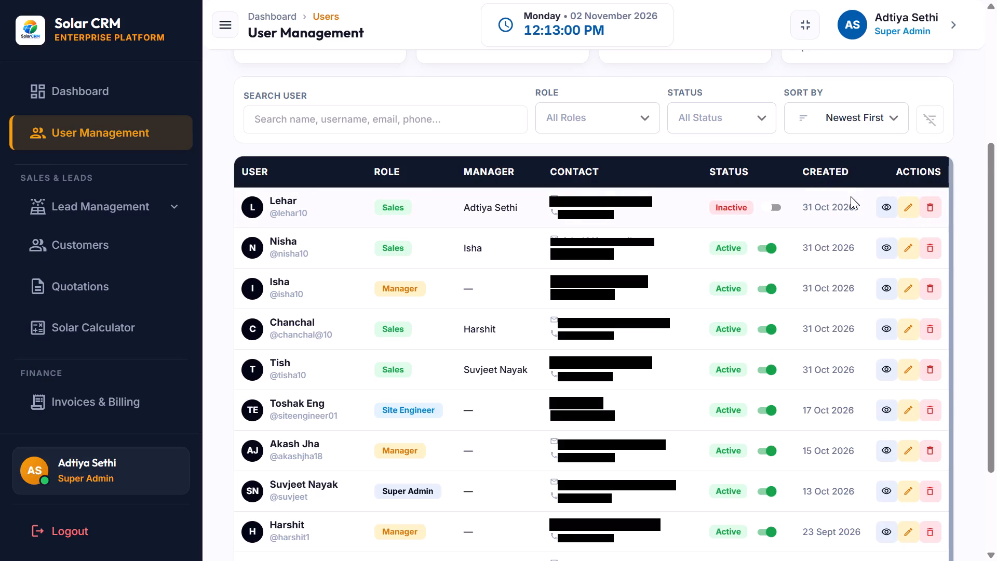
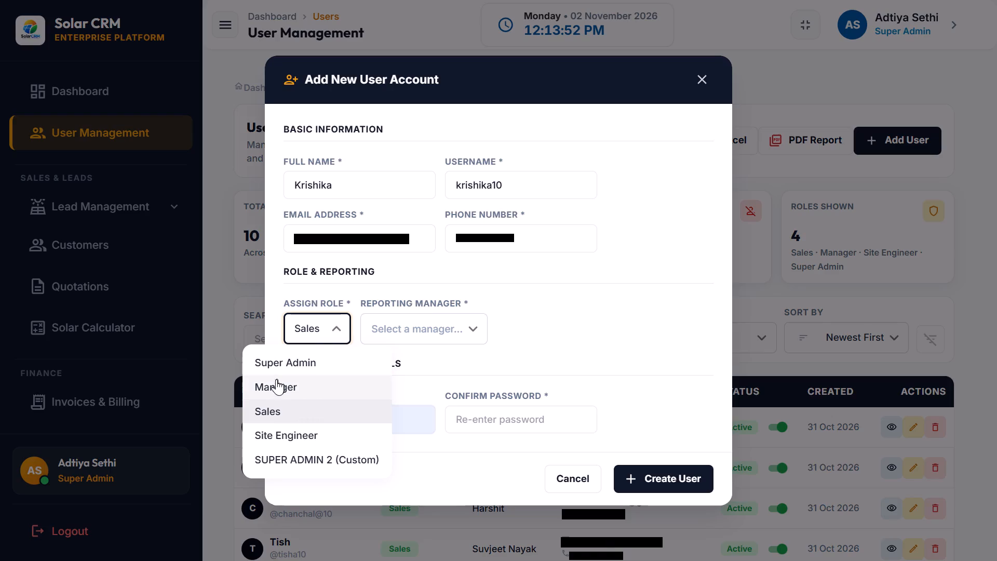
Assign the Site Engineer role in the new user account form and reopen the list of available roles.
left_click(303, 433)
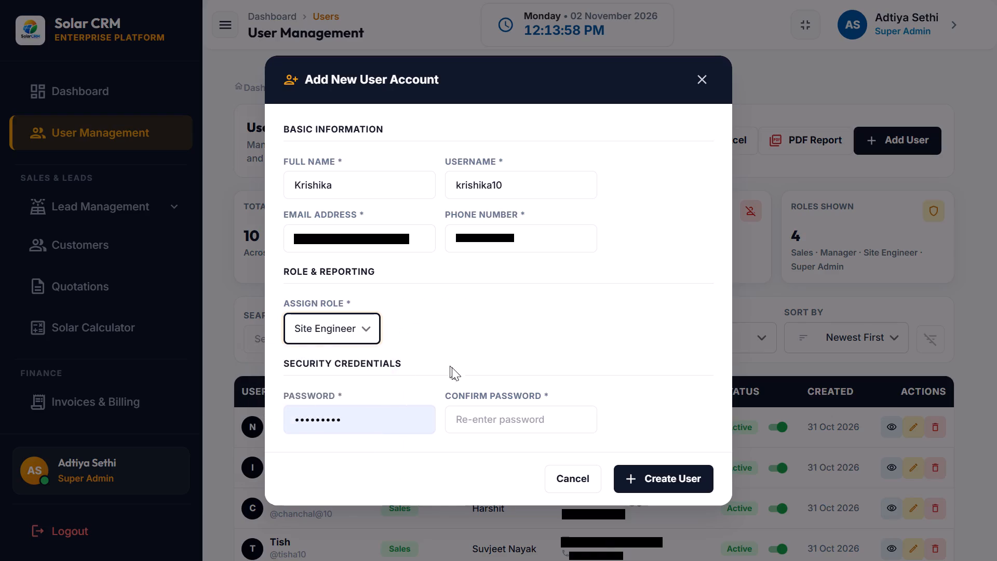
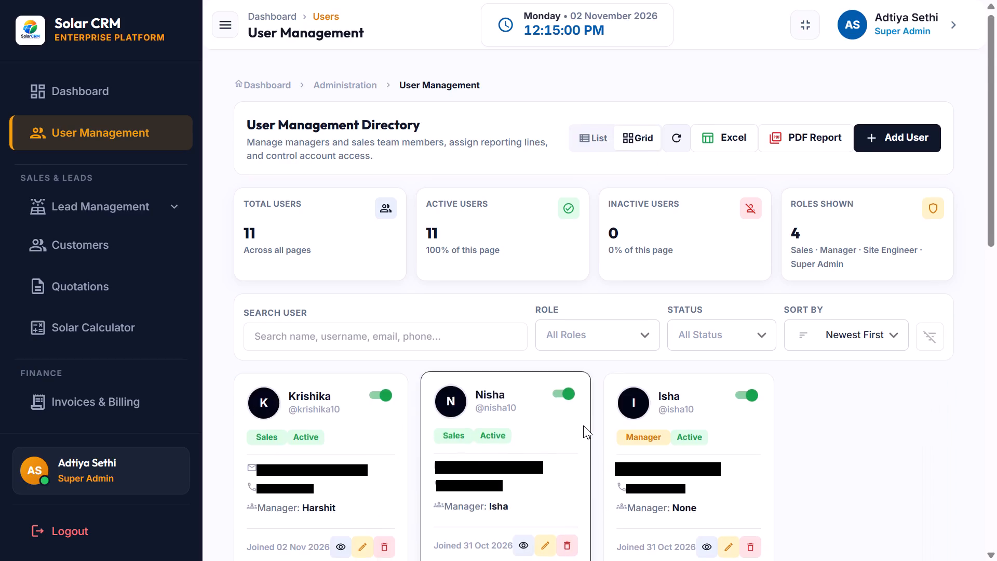
Look over the user cards and refresh the user directory.
scroll(583, 425, "down", 3)
scroll(583, 425, "up", 2)
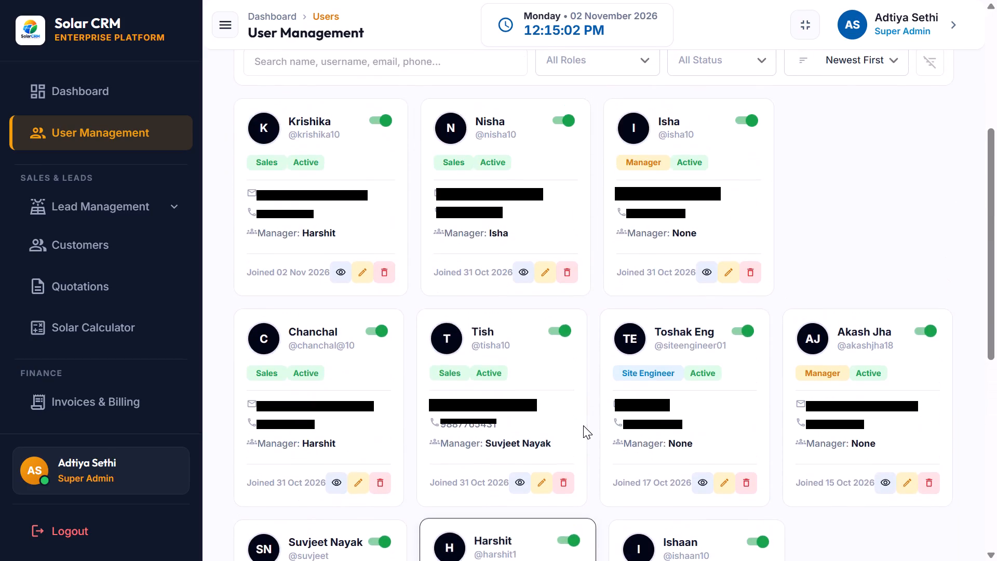
scroll(583, 425, "up", 4)
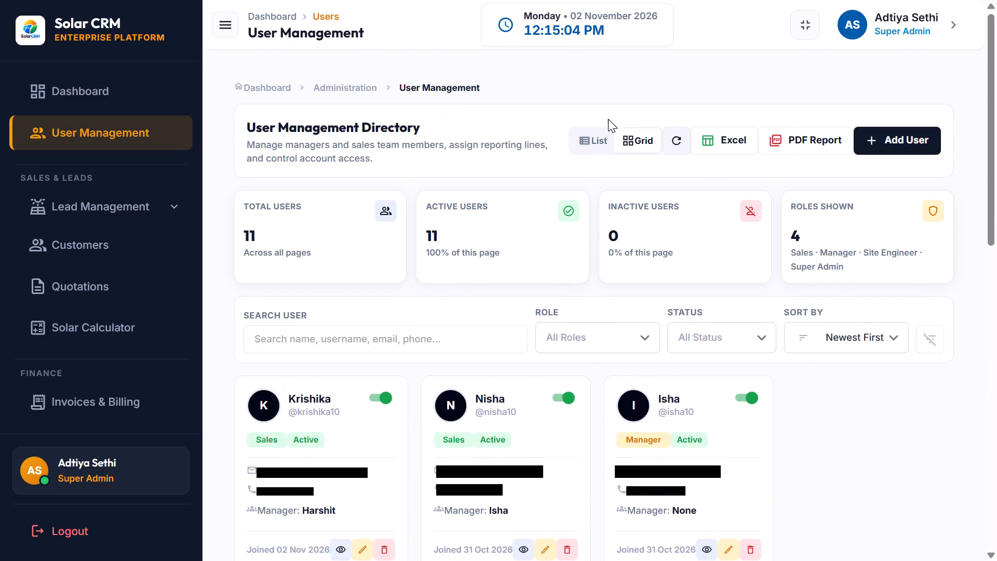
left_click(679, 147)
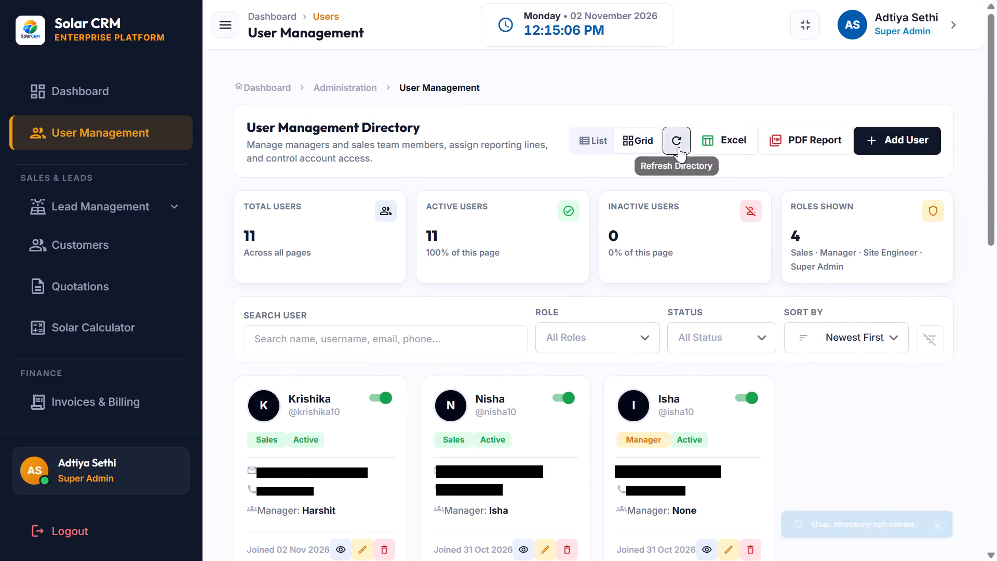
Export the user directory as an Excel file.
left_click(735, 149)
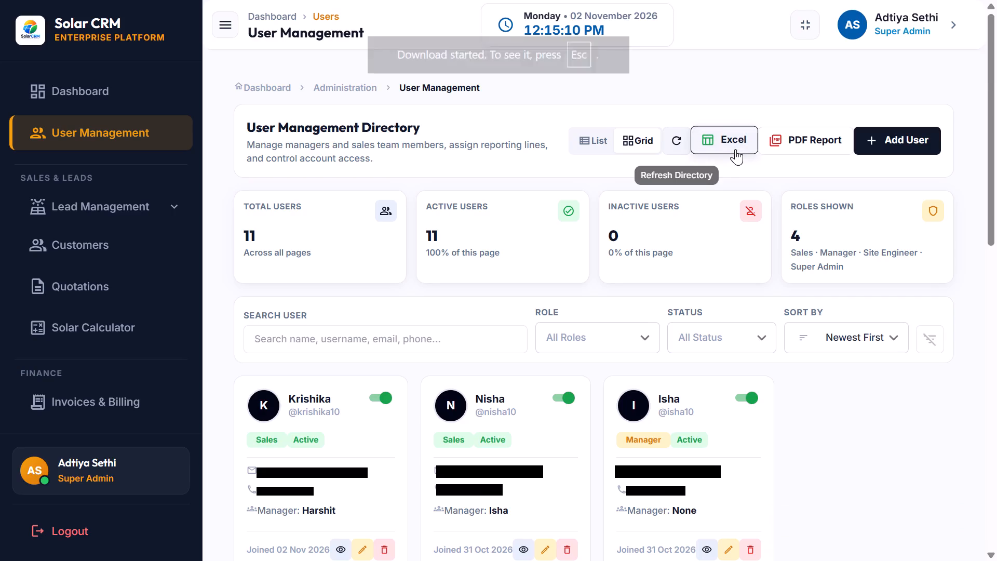
Exit fullscreen and open the downloaded users workbook in Microsoft Excel, dismiss the activation wizard, review the sheet and close it.
scroll(496, 477, "down", 1)
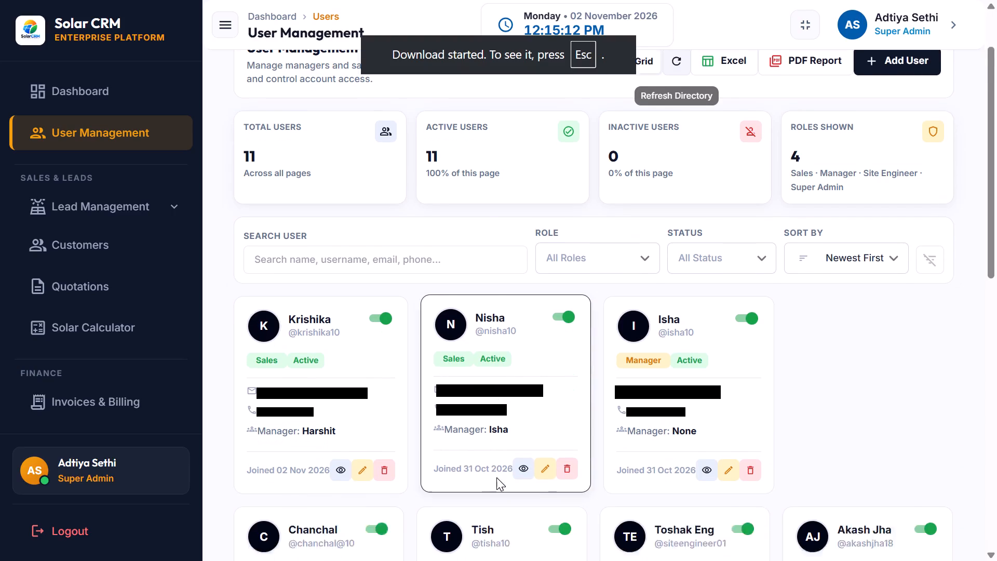
scroll(496, 477, "down", 1)
scroll(645, 421, "down", 1)
scroll(645, 421, "up", 3)
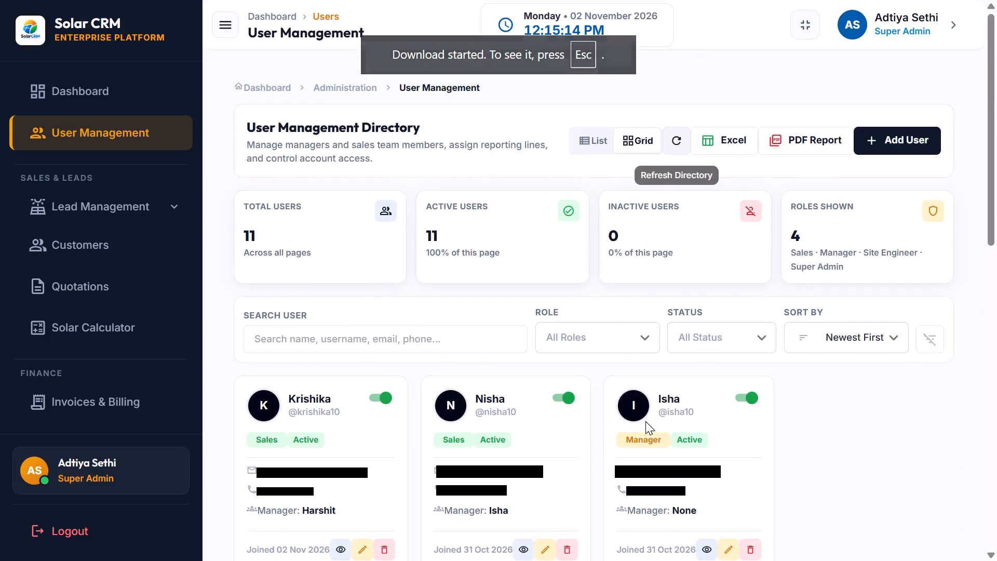
left_click(802, 34)
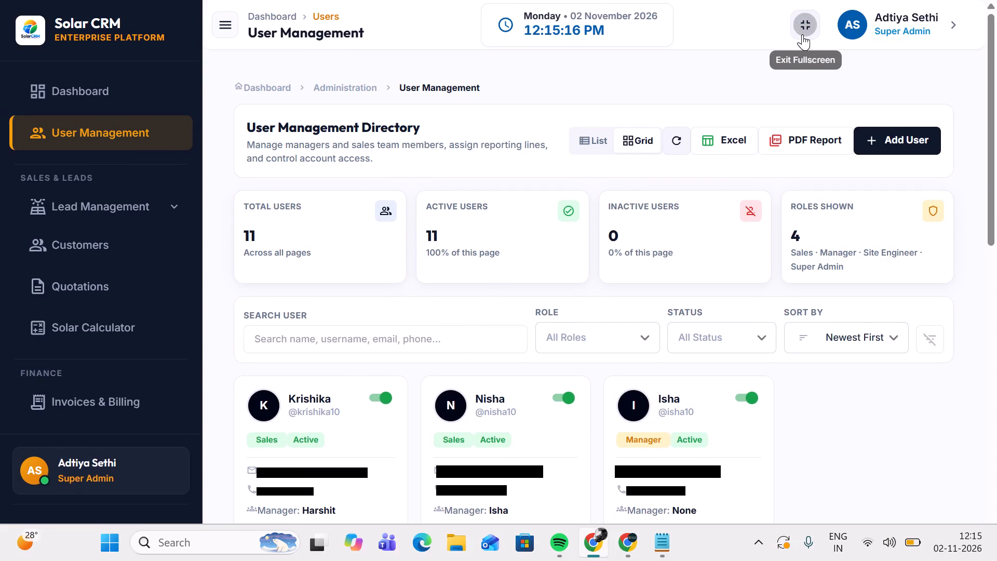
left_click(803, 86)
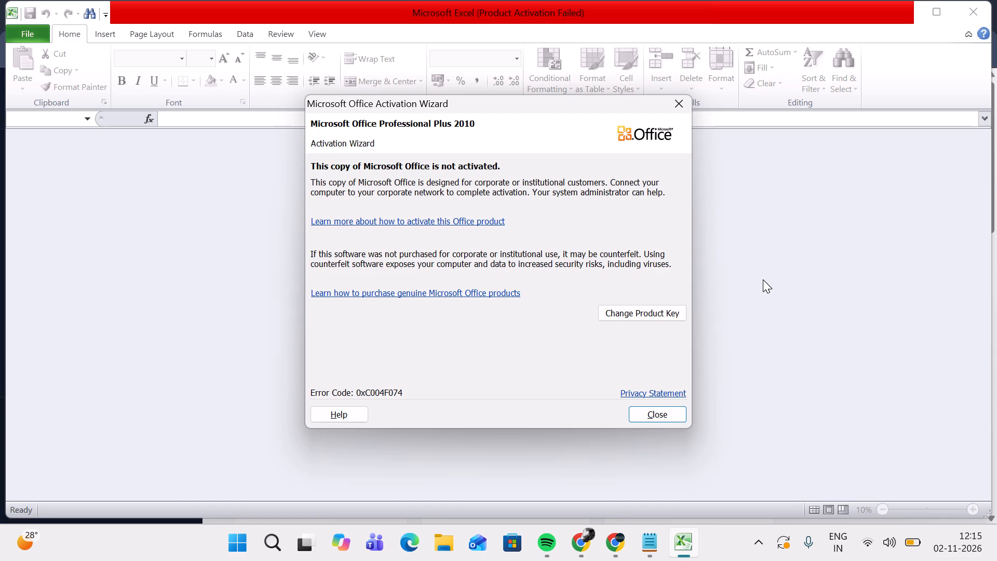
left_click_drag(644, 426, 661, 417)
left_click(661, 417)
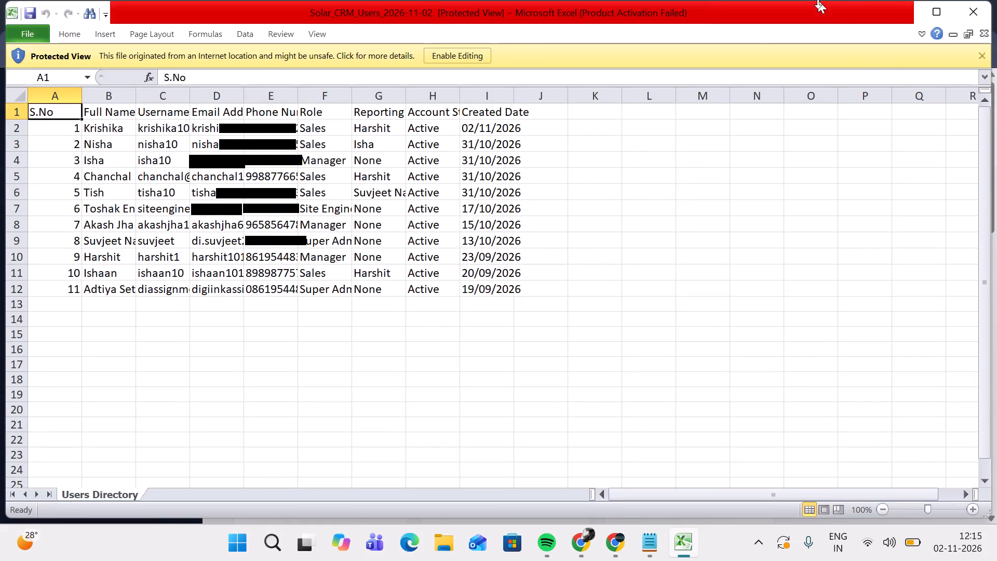
left_click(968, 16)
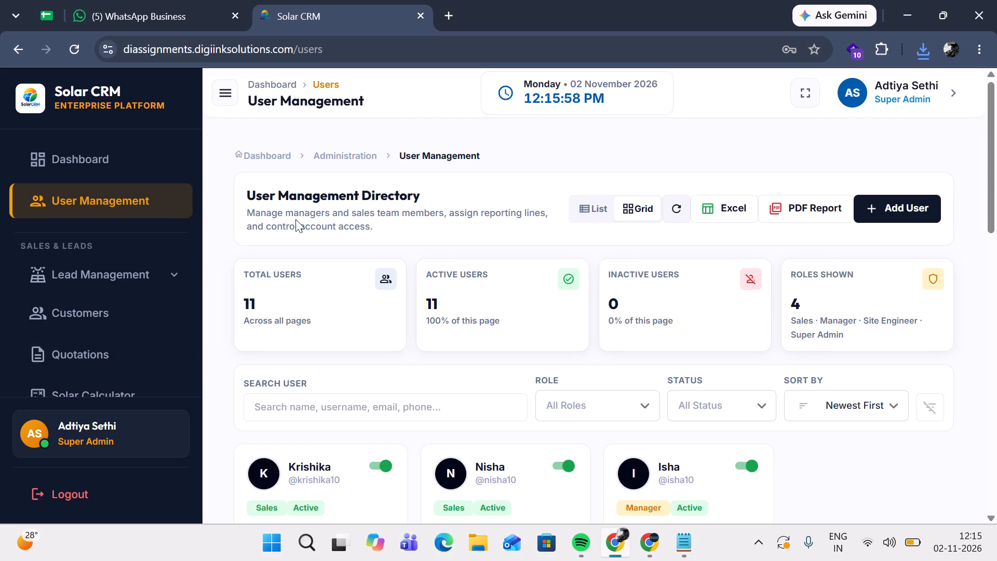
left_click(124, 279)
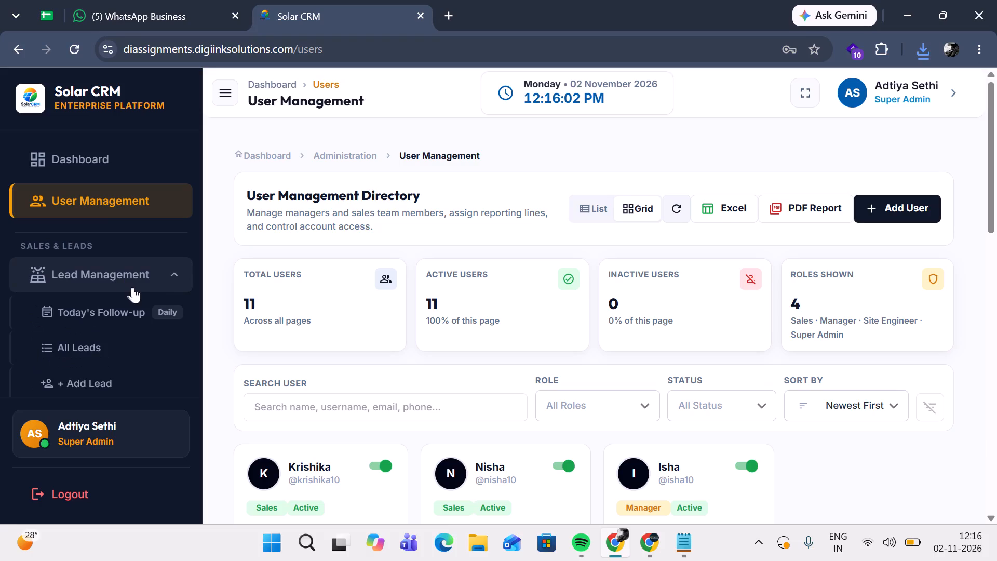
scroll(145, 325, "down", 1)
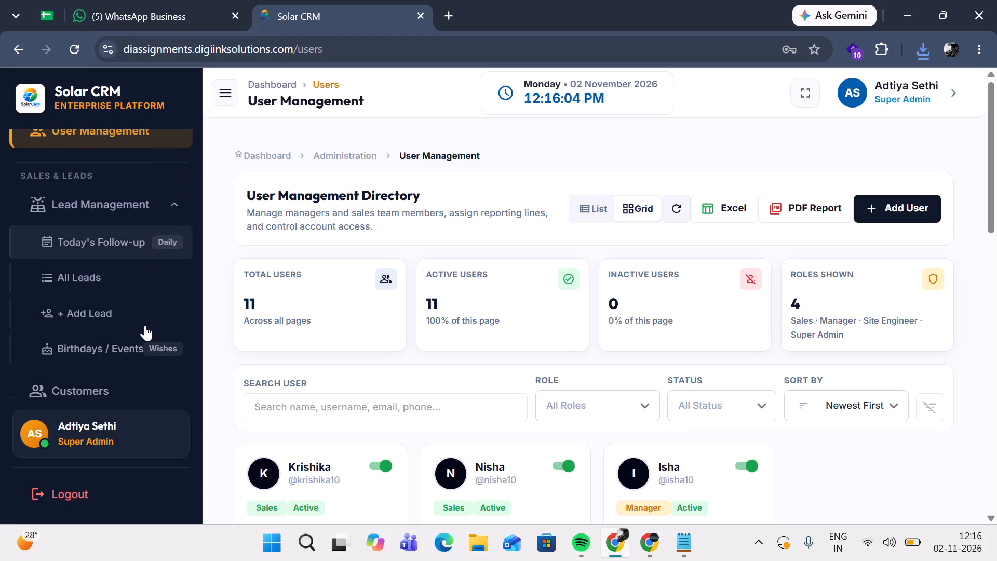
left_click(164, 273)
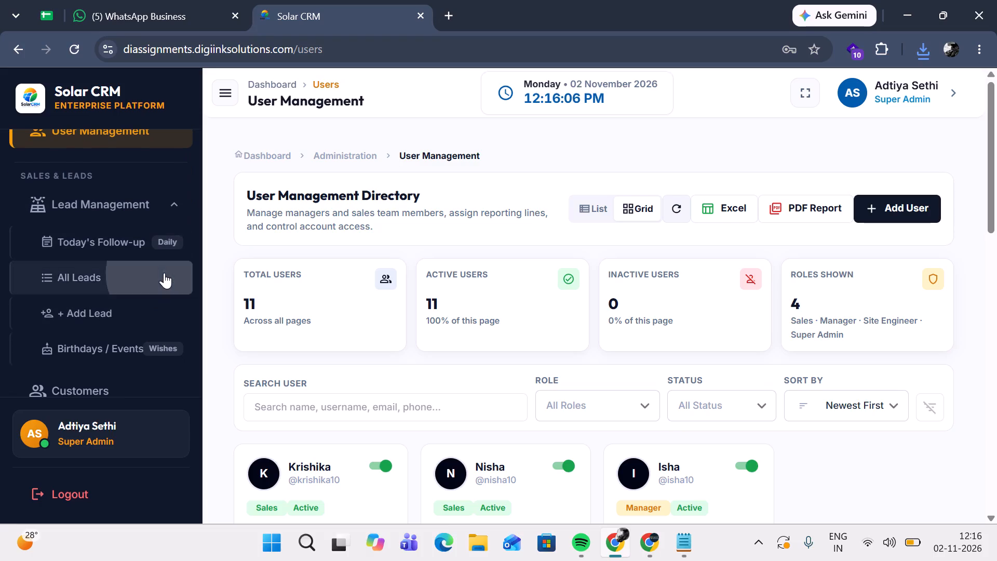
scroll(435, 444, "down", 1)
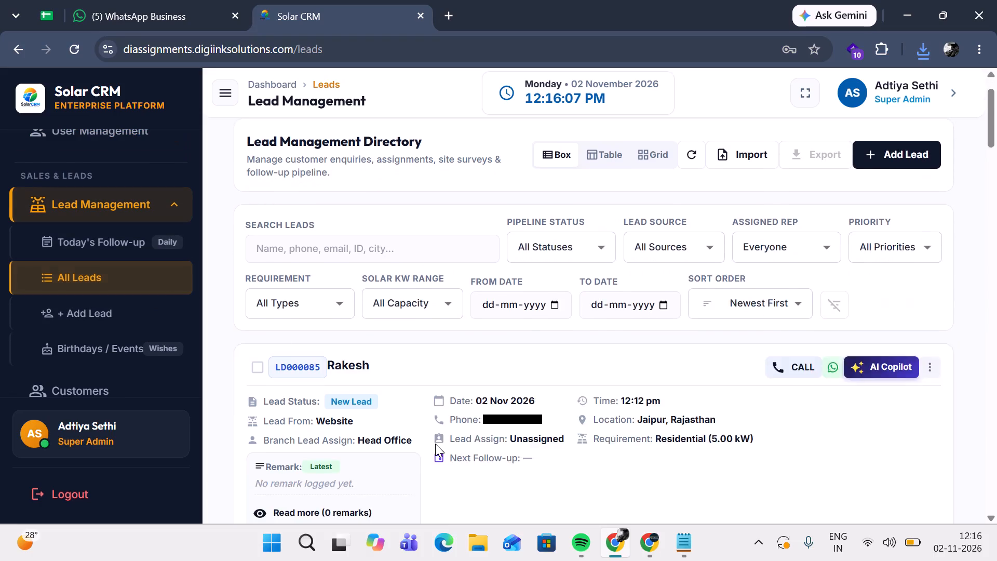
scroll(435, 444, "down", 2)
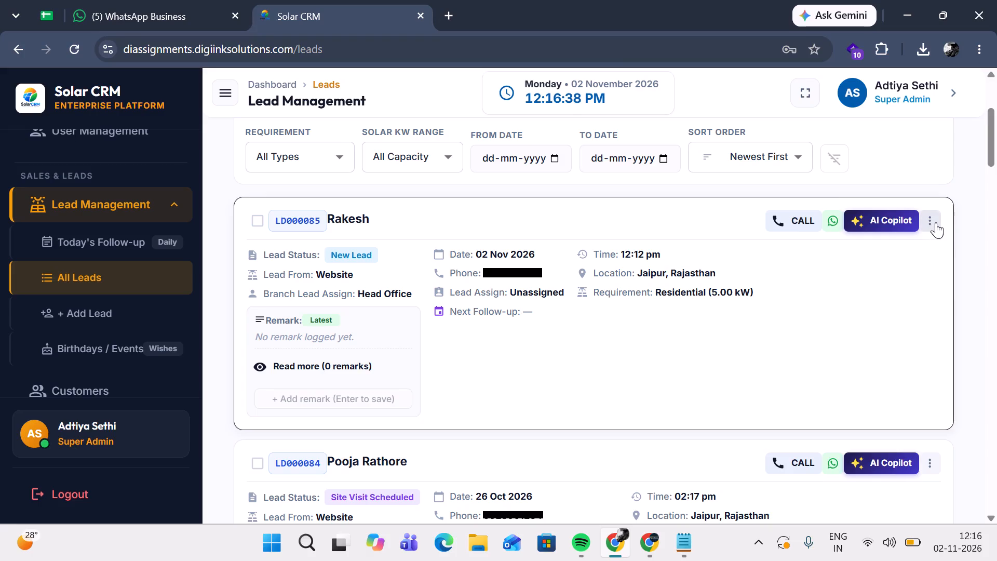
left_click(936, 222)
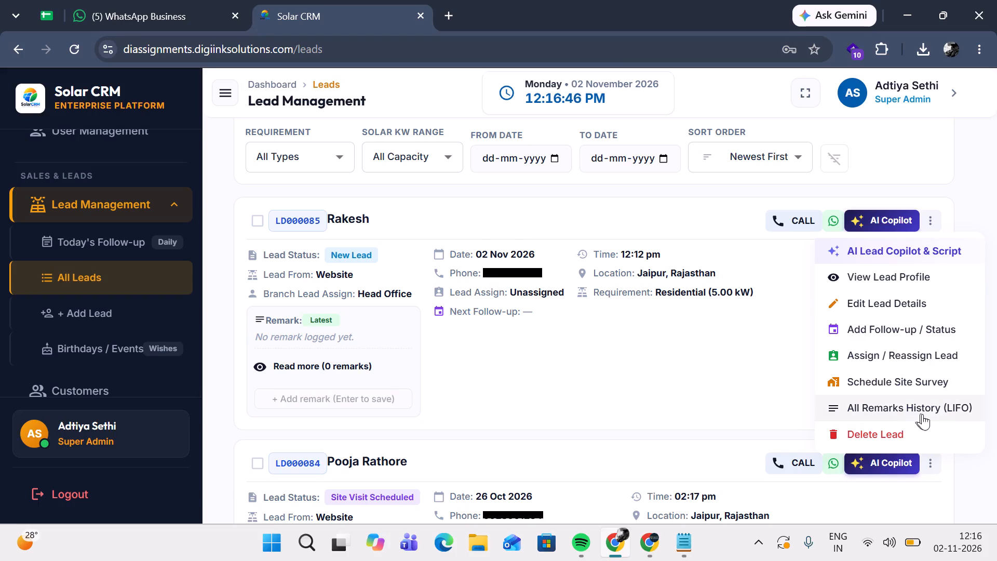
left_click(966, 408)
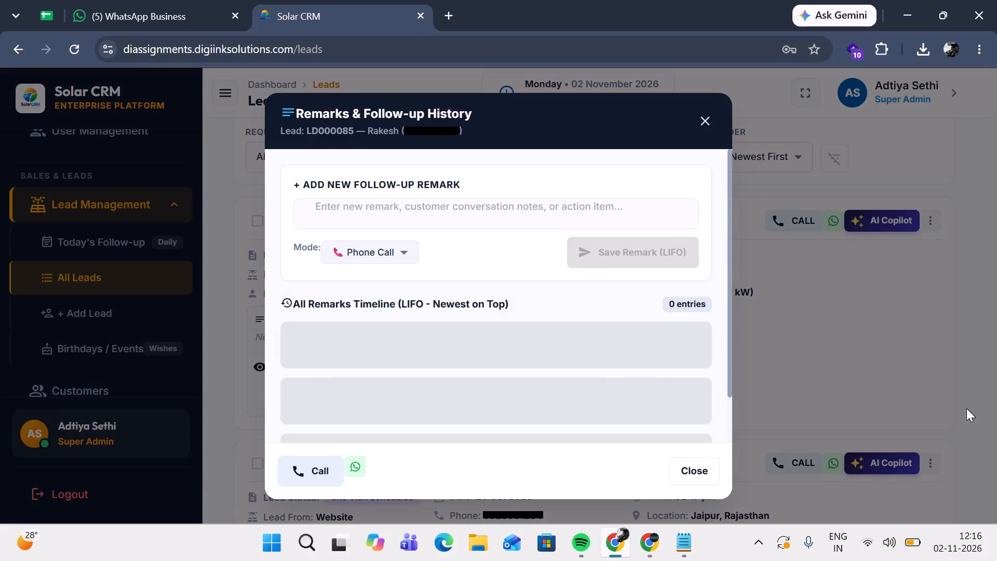
scroll(680, 391, "down", 1)
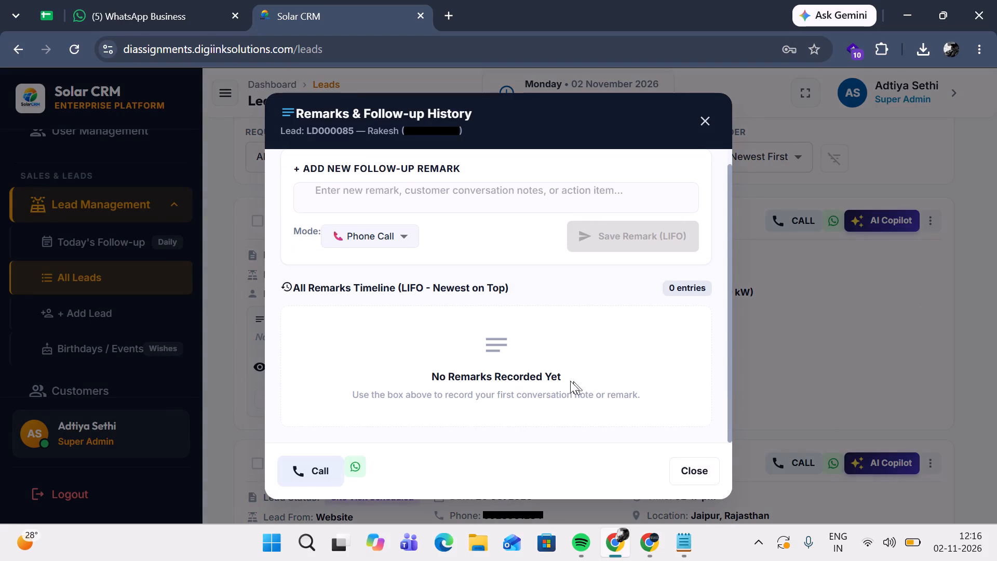
left_click(708, 123)
left_click(932, 217)
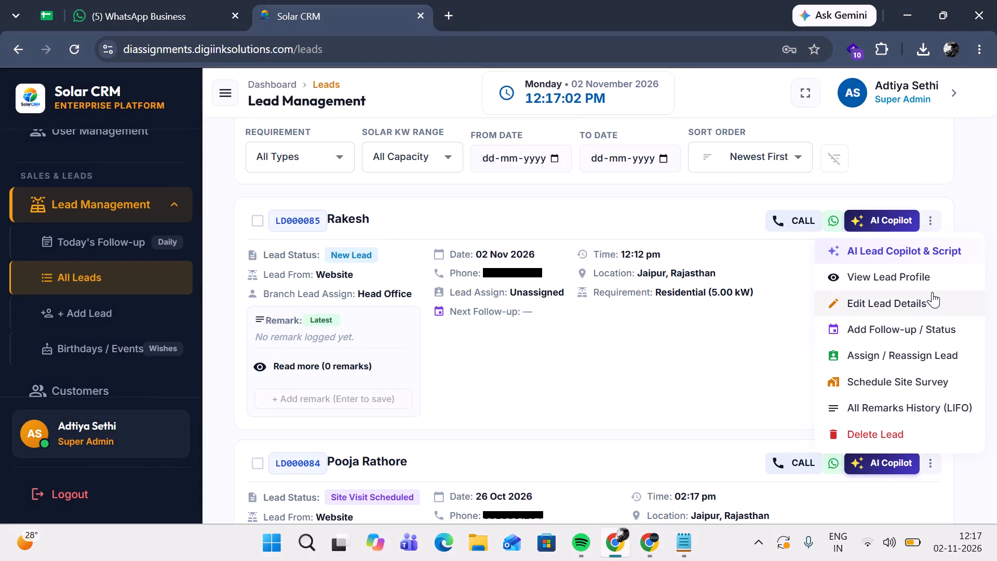
left_click(923, 353)
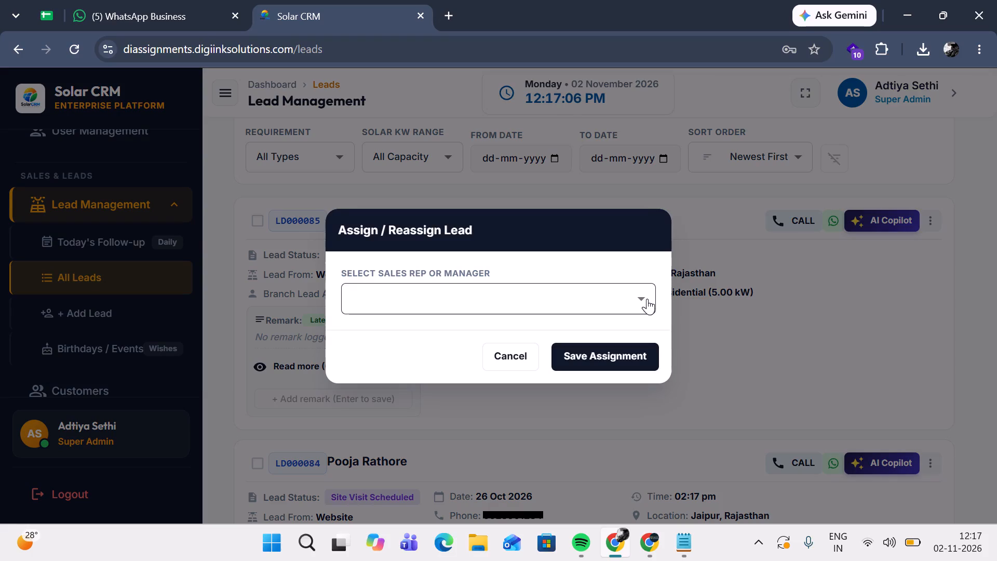
left_click(646, 299)
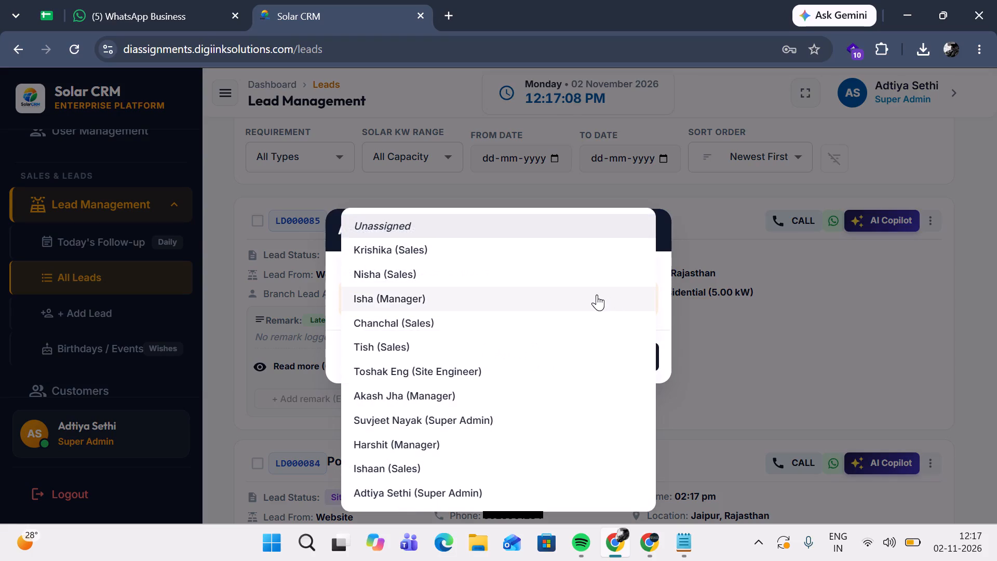
left_click(596, 295)
left_click(599, 362)
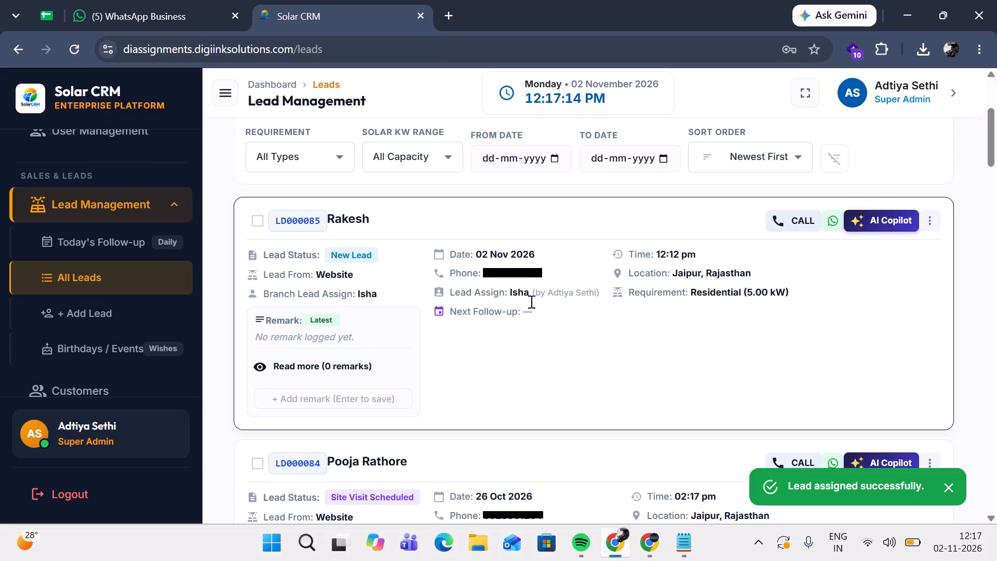
left_click(933, 225)
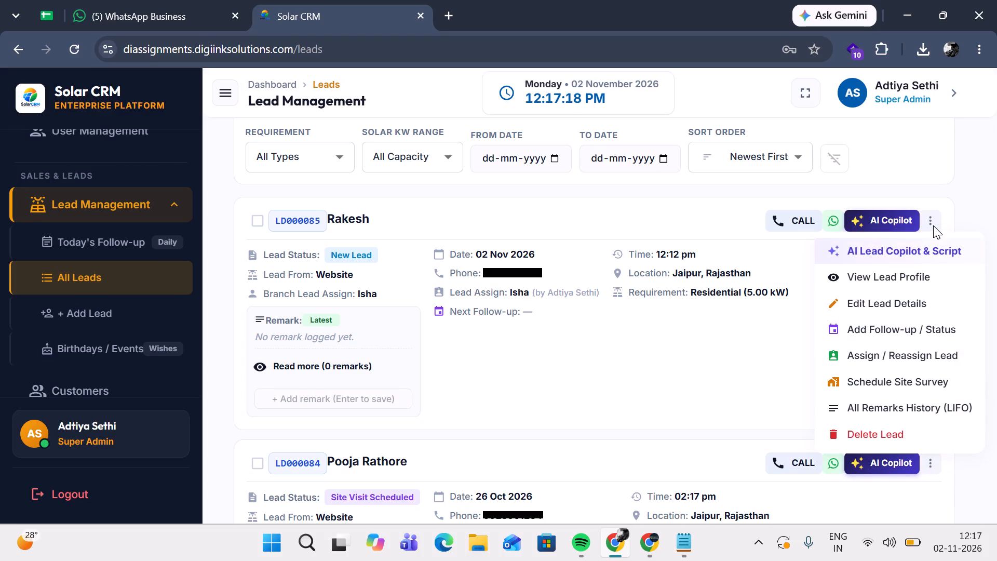
left_click(940, 383)
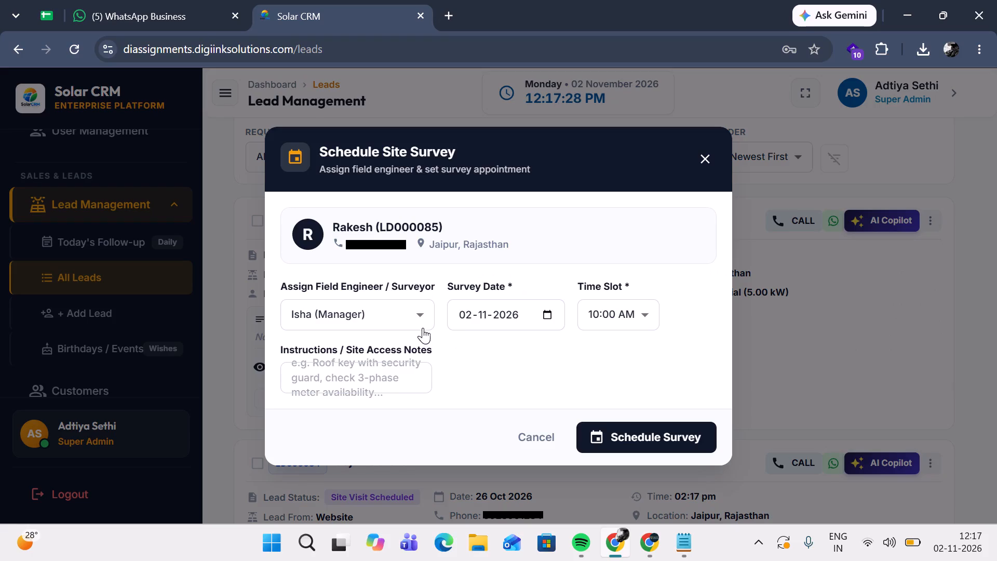
left_click(421, 318)
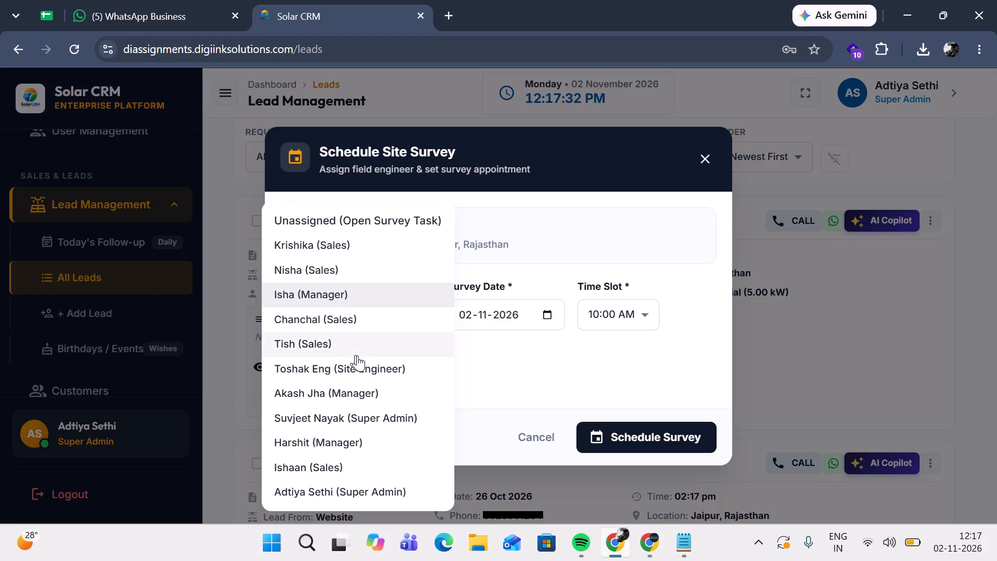
left_click(390, 375)
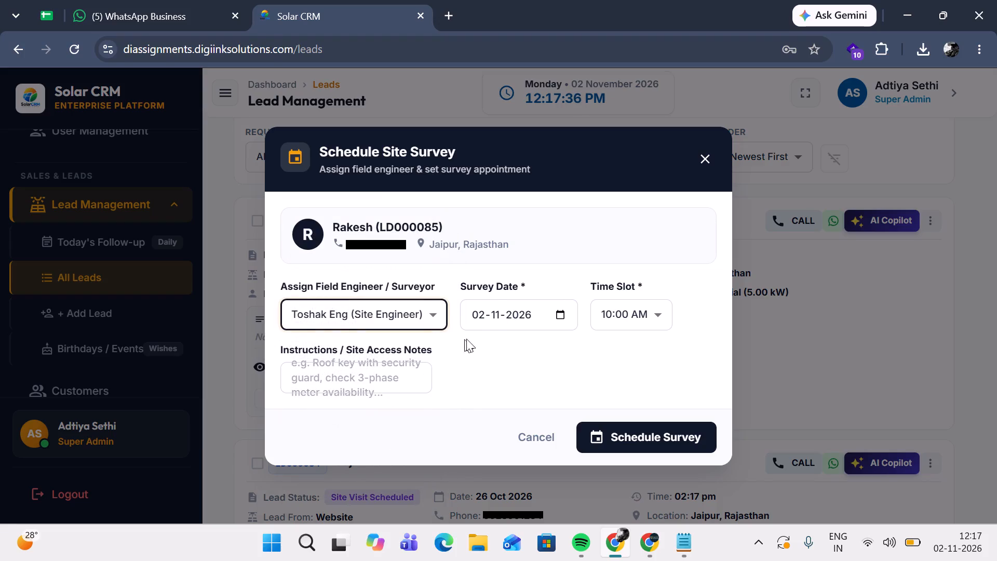
left_click(519, 312)
left_click(552, 320)
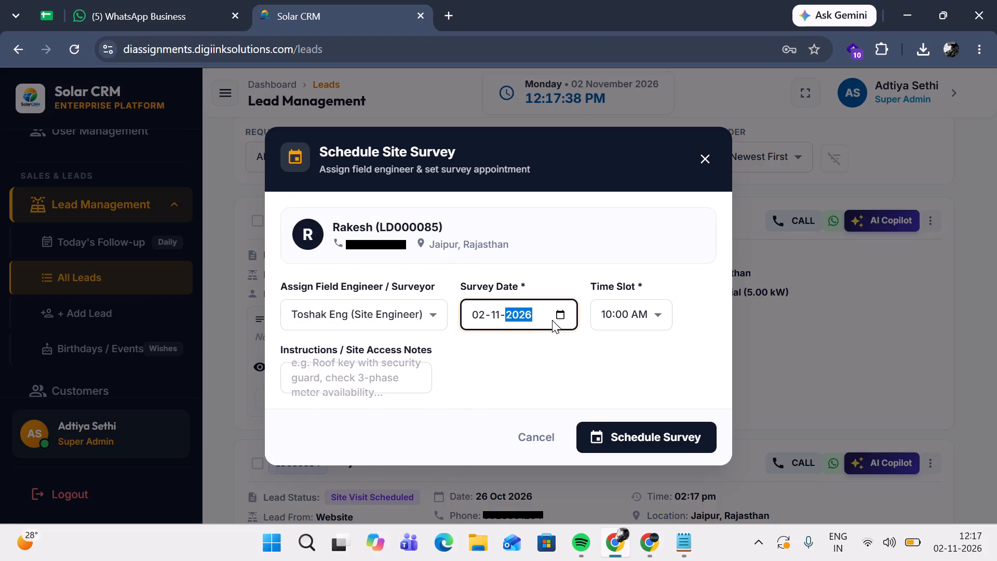
left_click(560, 314)
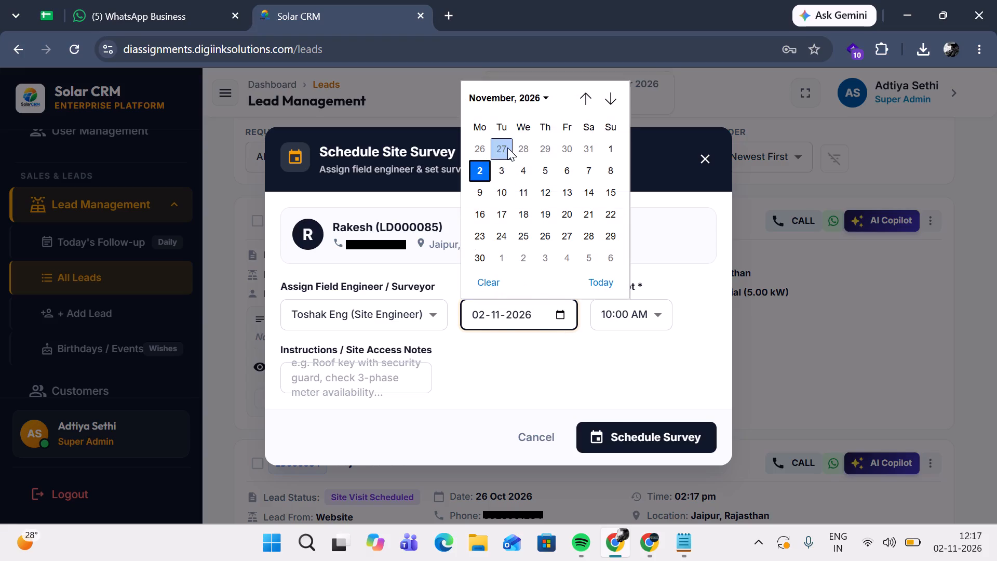
left_click(523, 171)
left_click(658, 321)
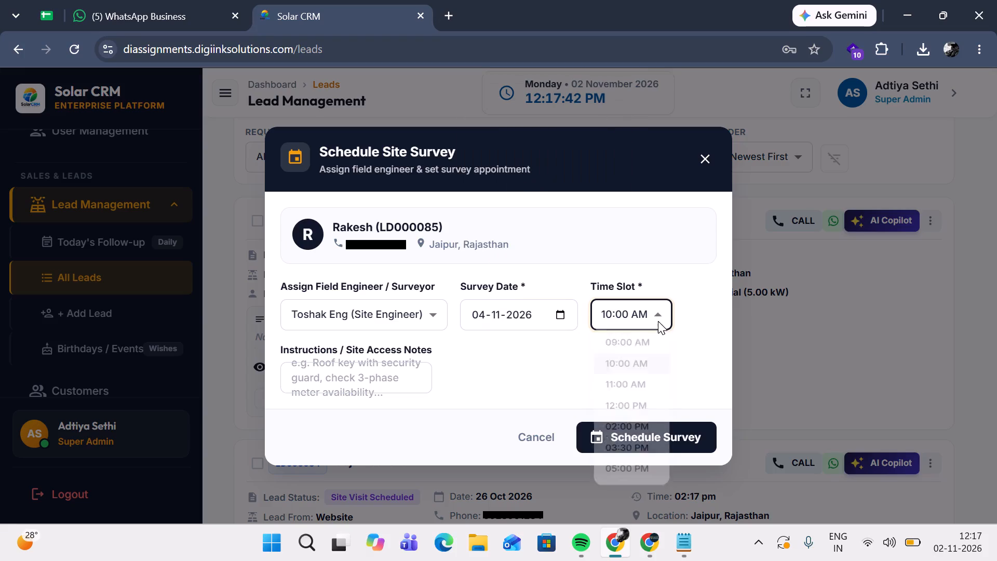
left_click(634, 429)
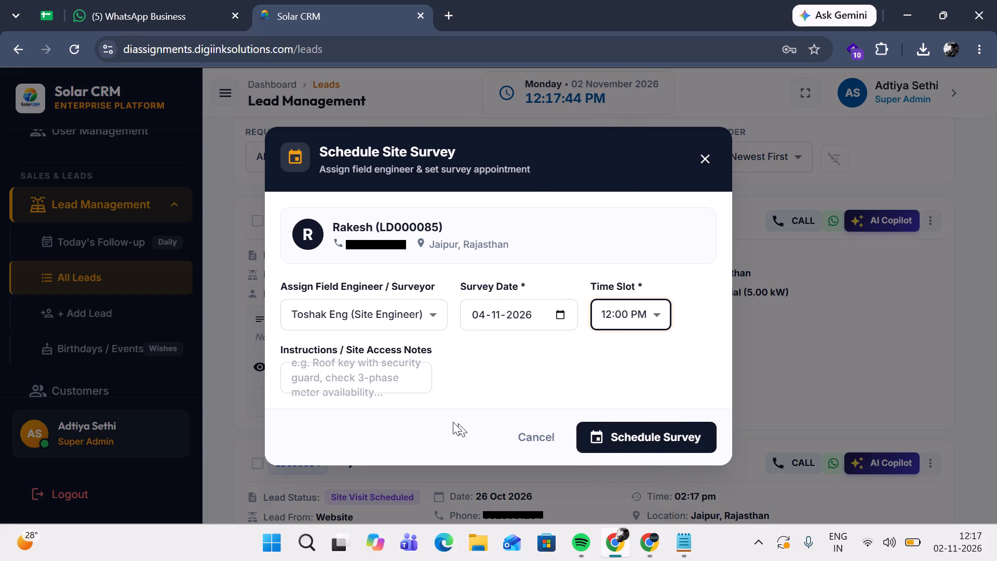
Add the site access note "Site to be visited near civil lines" and schedule the survey.
left_click(358, 379)
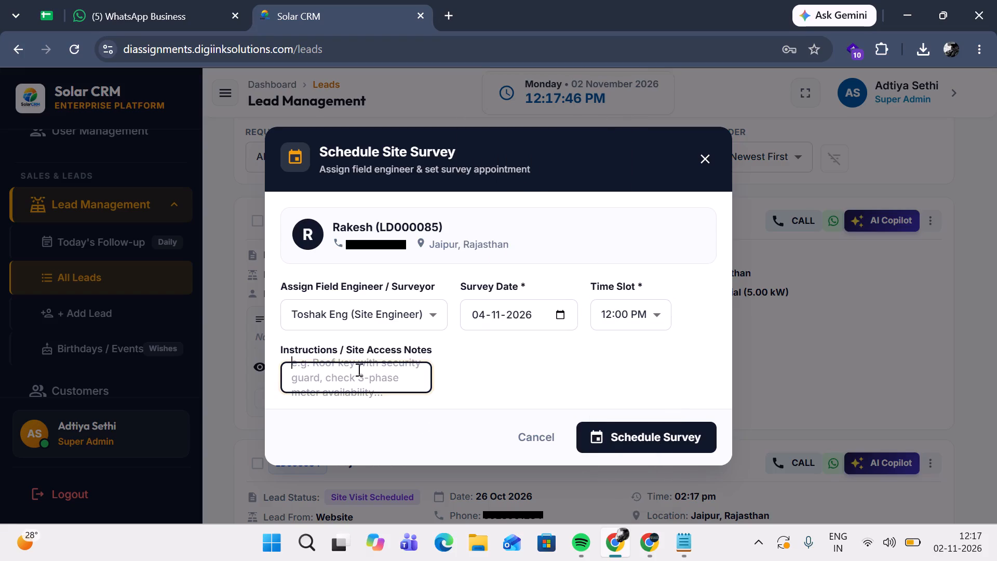
type("Site to be visited na")
key("BackSpace")
type("ear civil lines")
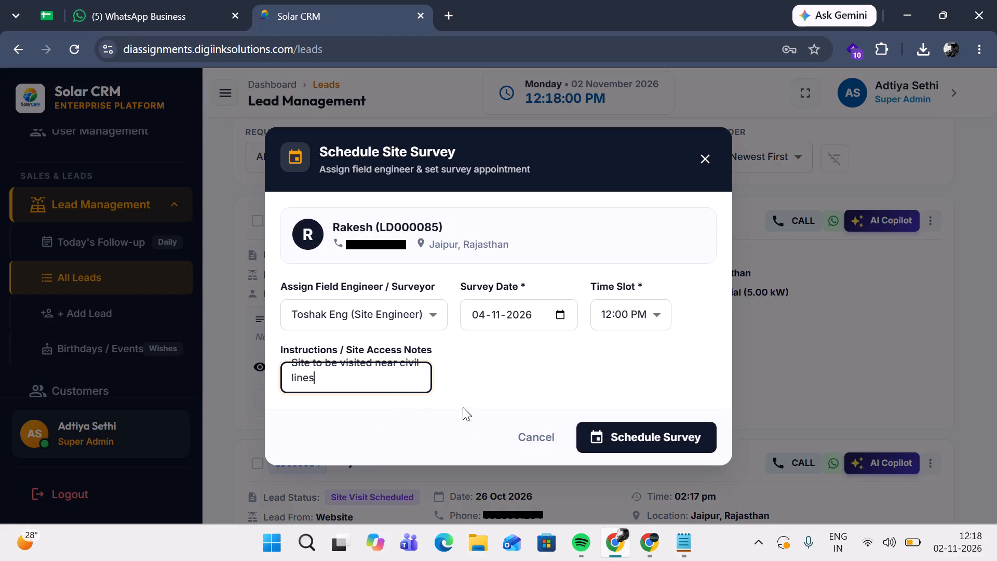
left_click(600, 438)
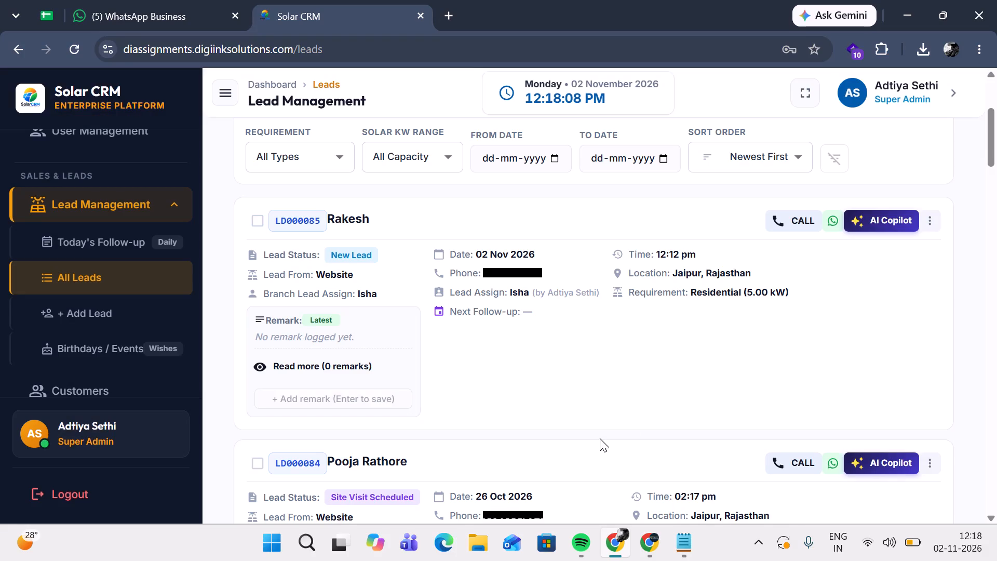
left_click(926, 218)
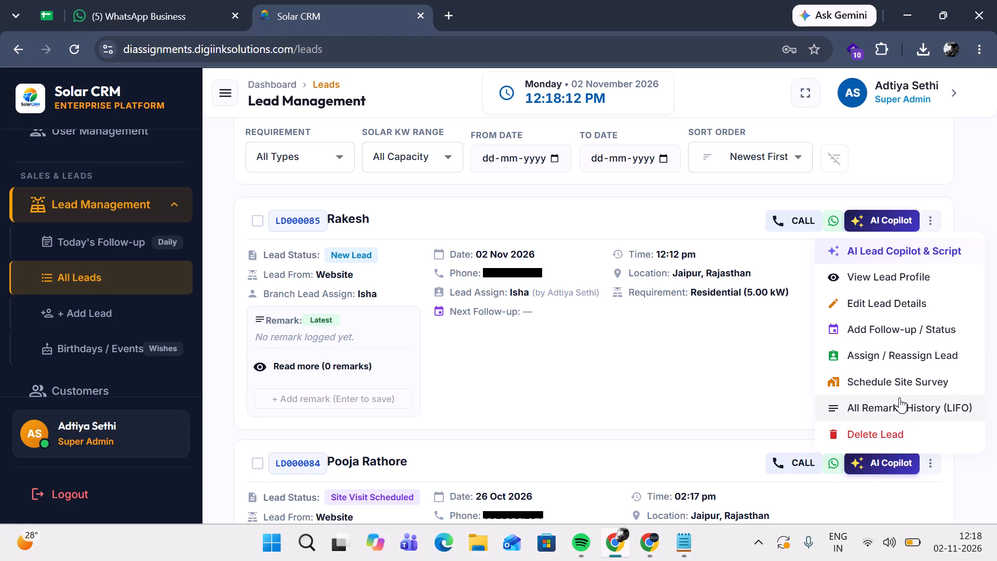
left_click(899, 397)
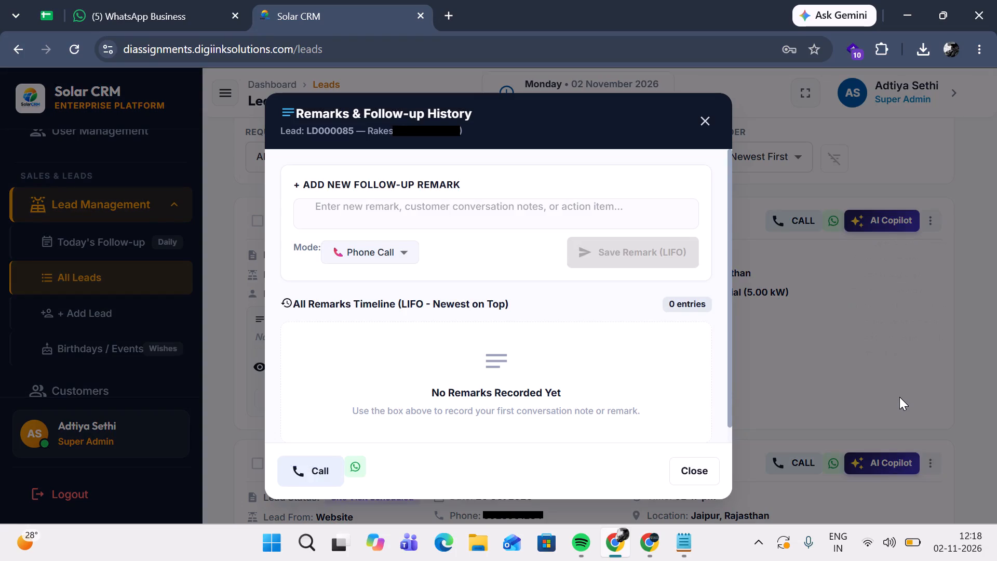
left_click(707, 120)
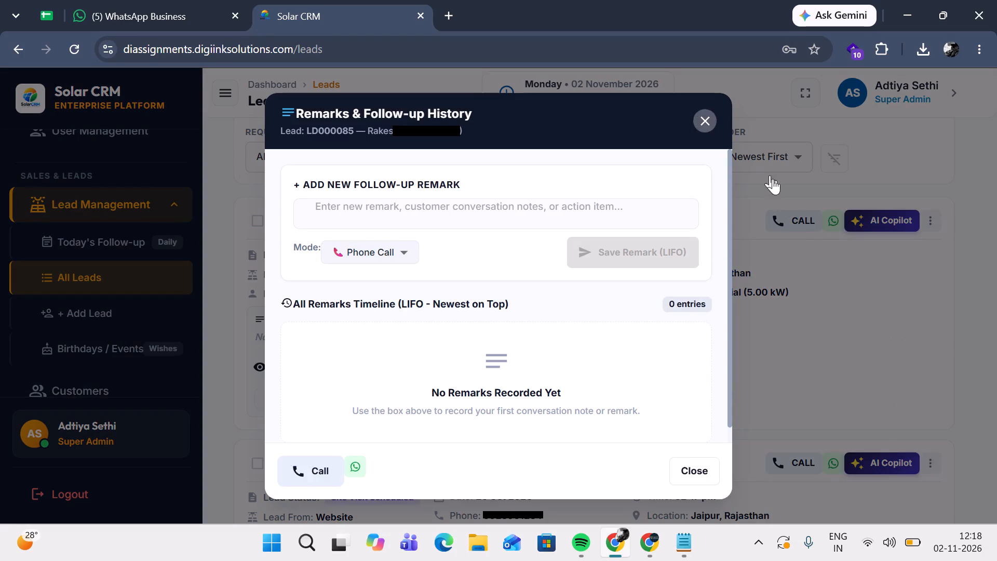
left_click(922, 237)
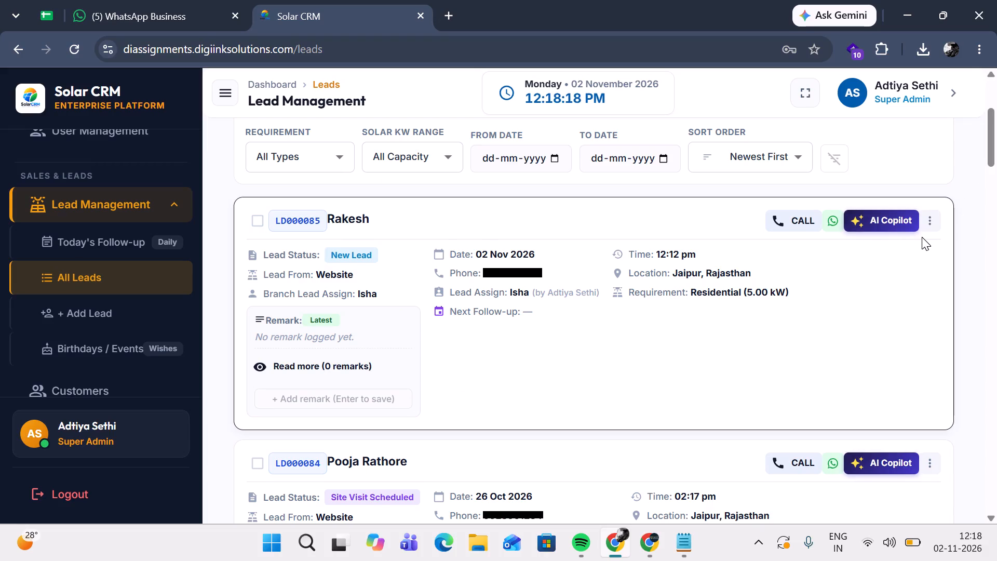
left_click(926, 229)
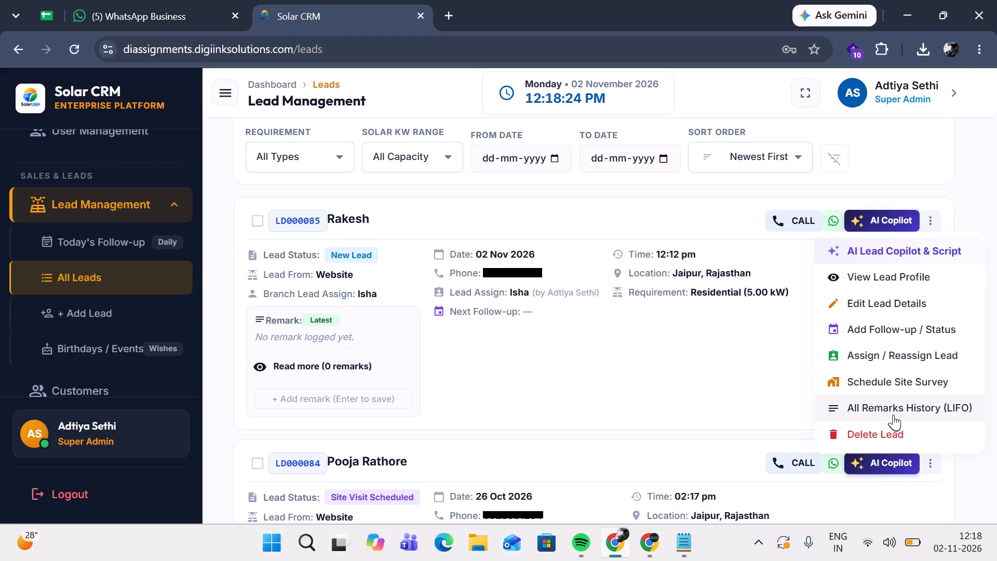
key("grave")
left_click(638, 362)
scroll(638, 362, "up", 3)
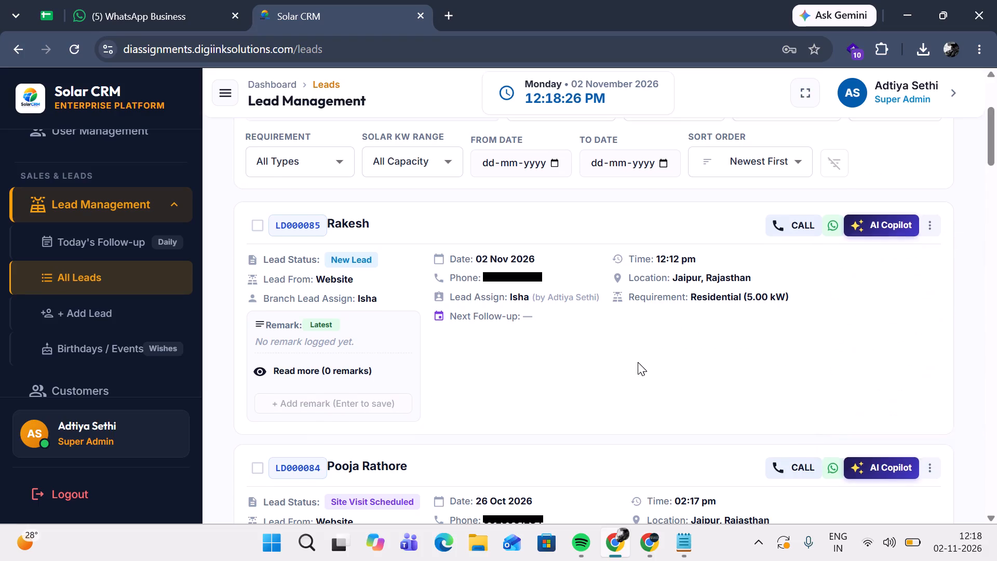
key("ctrl+r")
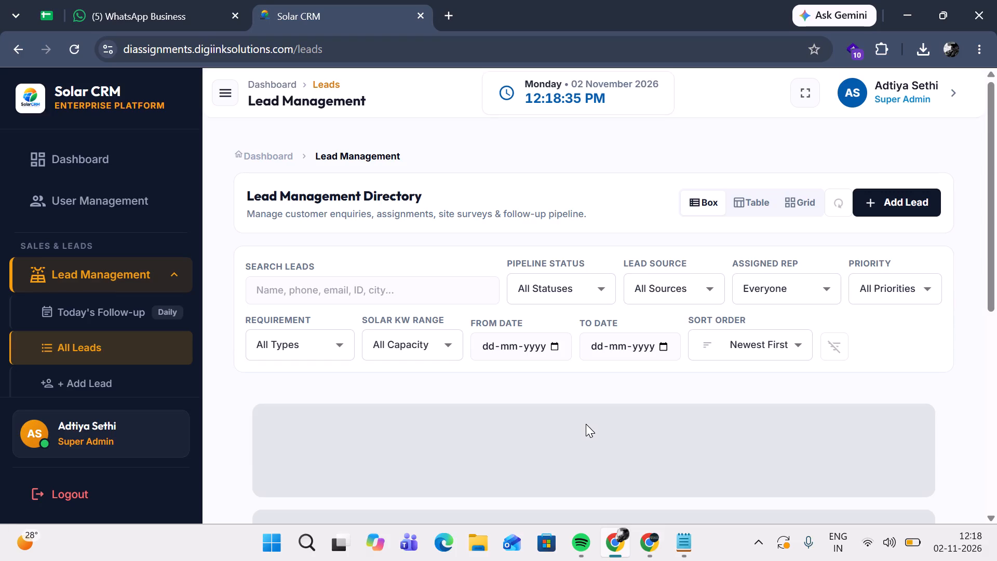
scroll(657, 478, "down", 1)
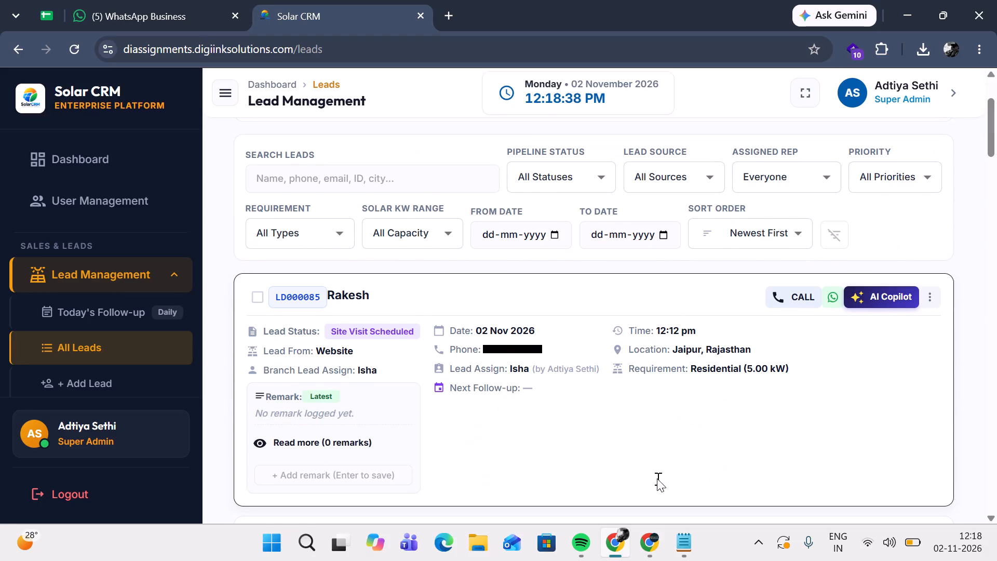
scroll(657, 478, "down", 1)
scroll(322, 384, "down", 1)
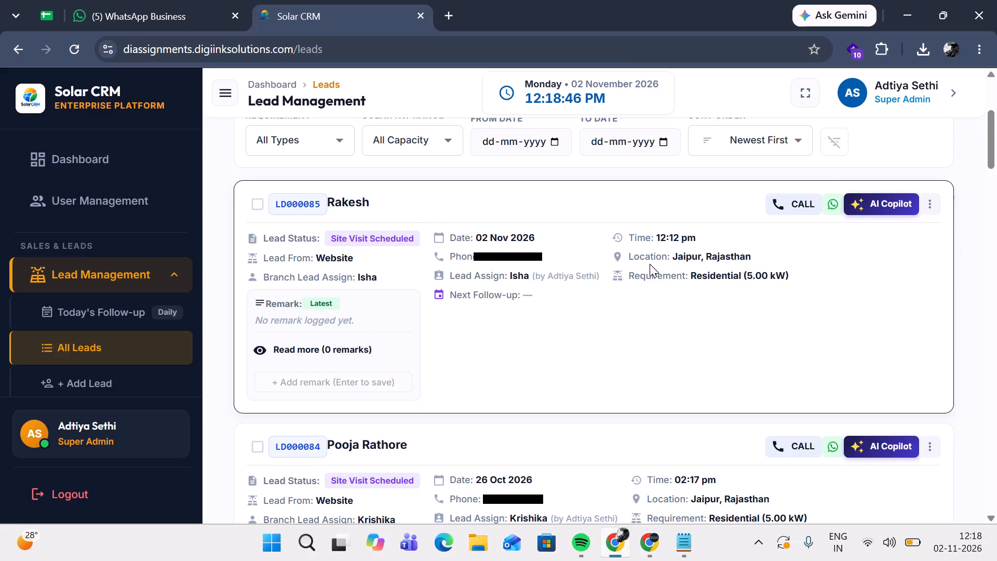
left_click(929, 197)
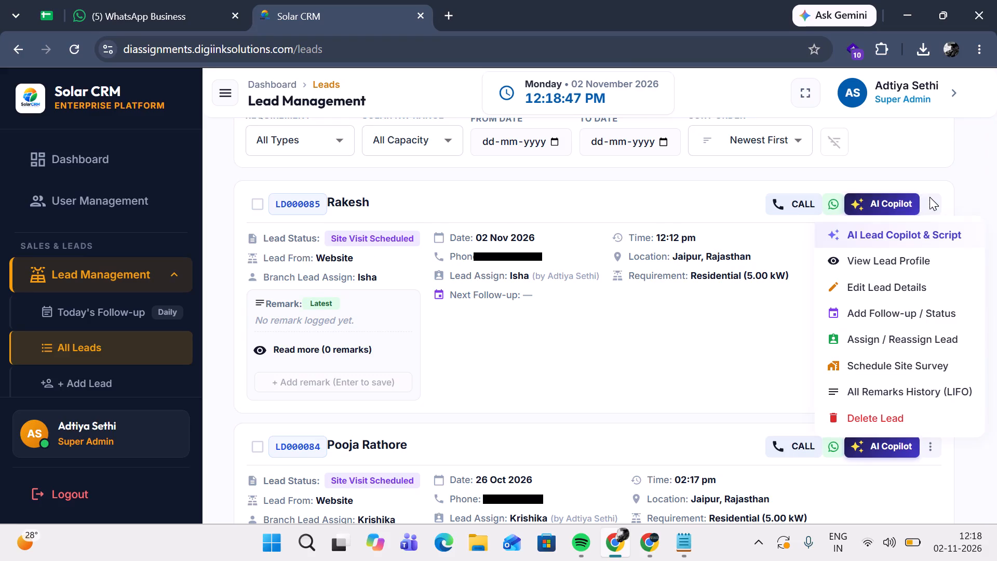
left_click(940, 315)
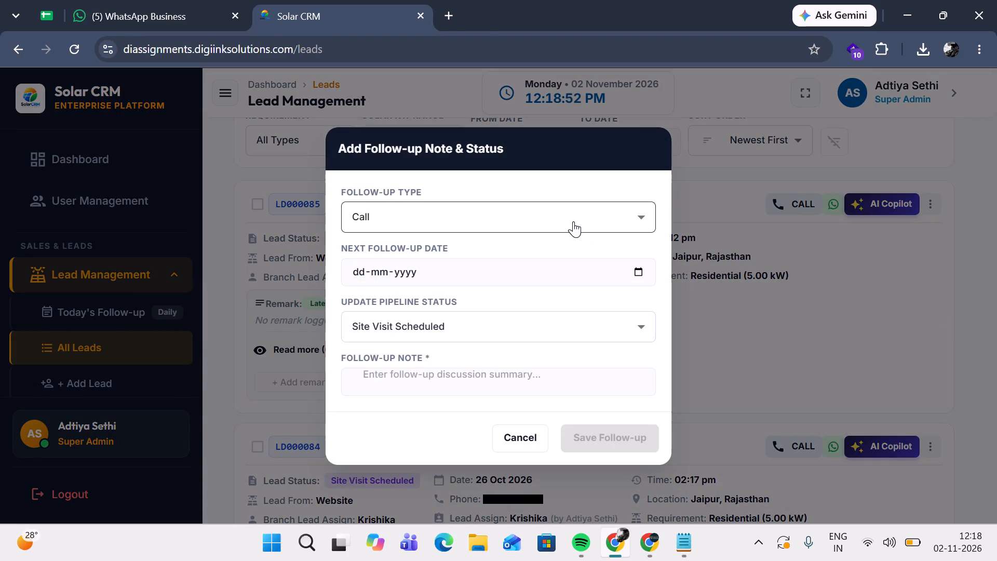
left_click(573, 221)
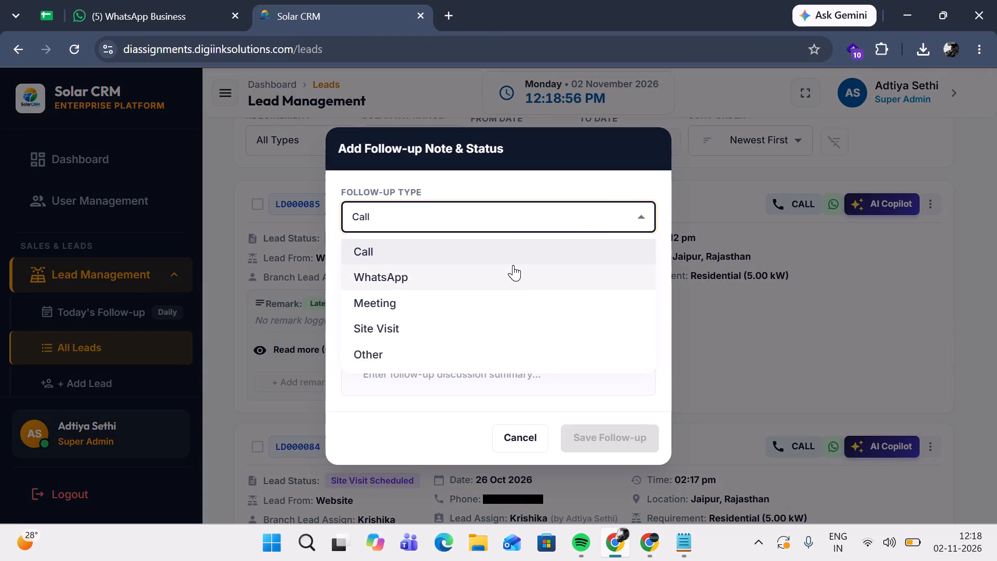
left_click(513, 265)
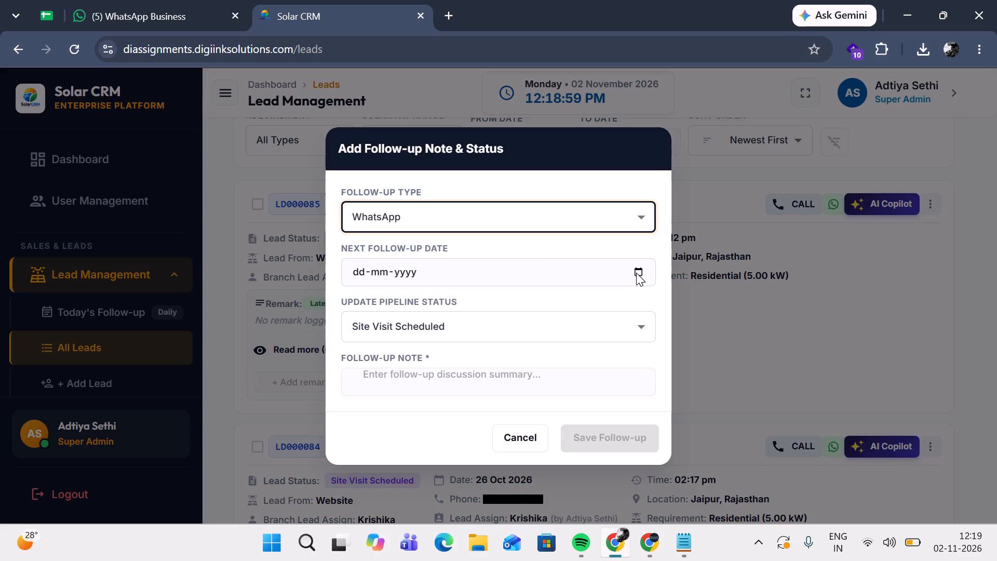
left_click(636, 273)
left_click(425, 377)
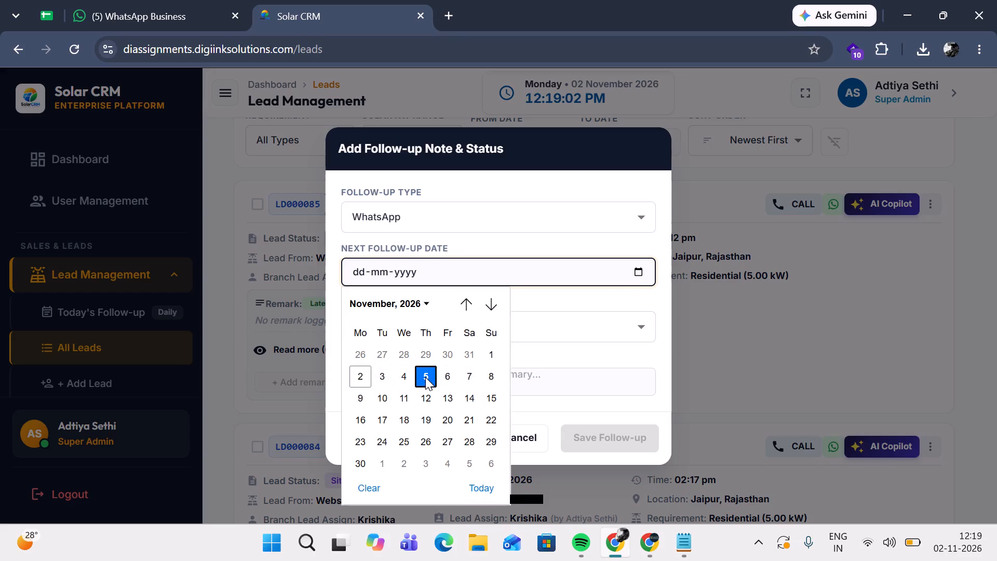
left_click(495, 323)
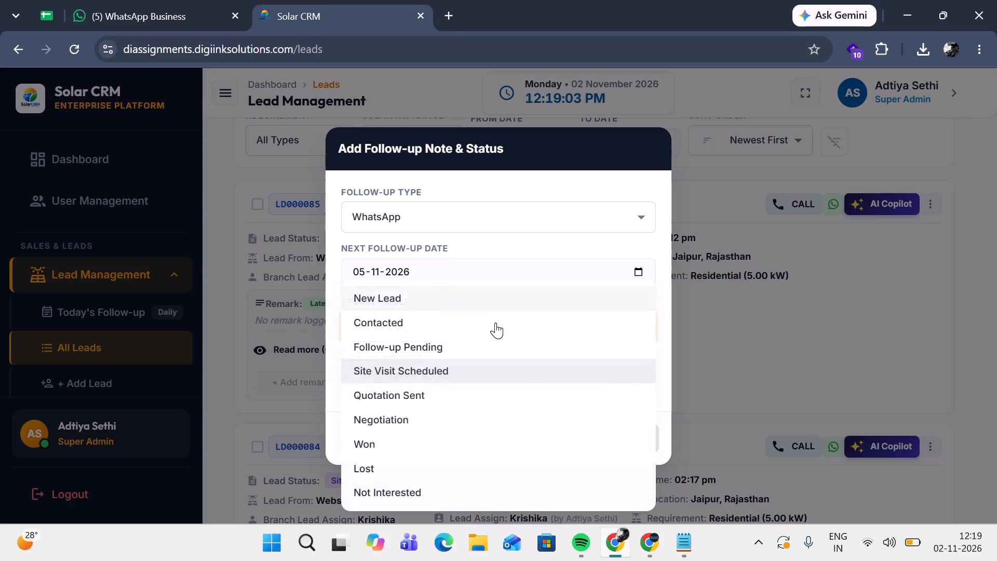
left_click(502, 337)
left_click(480, 357)
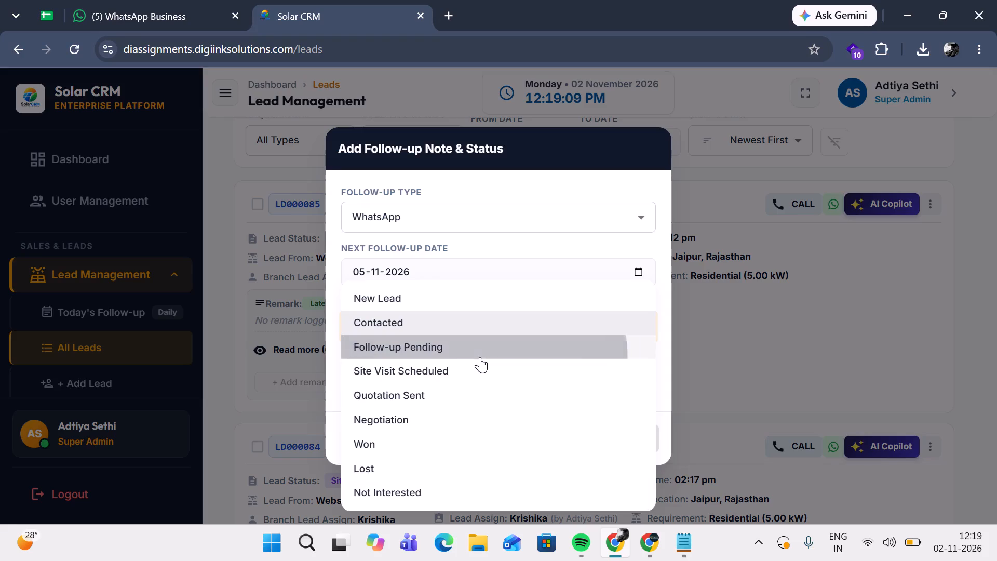
Enter the follow-up note "Need to talk about the solar plant capacity" and save the follow-up.
left_click(482, 371)
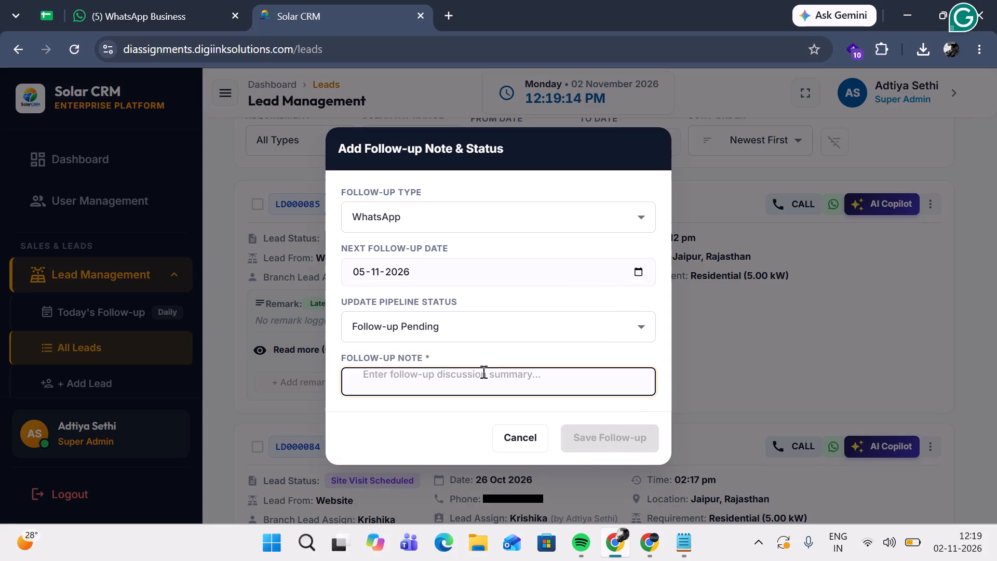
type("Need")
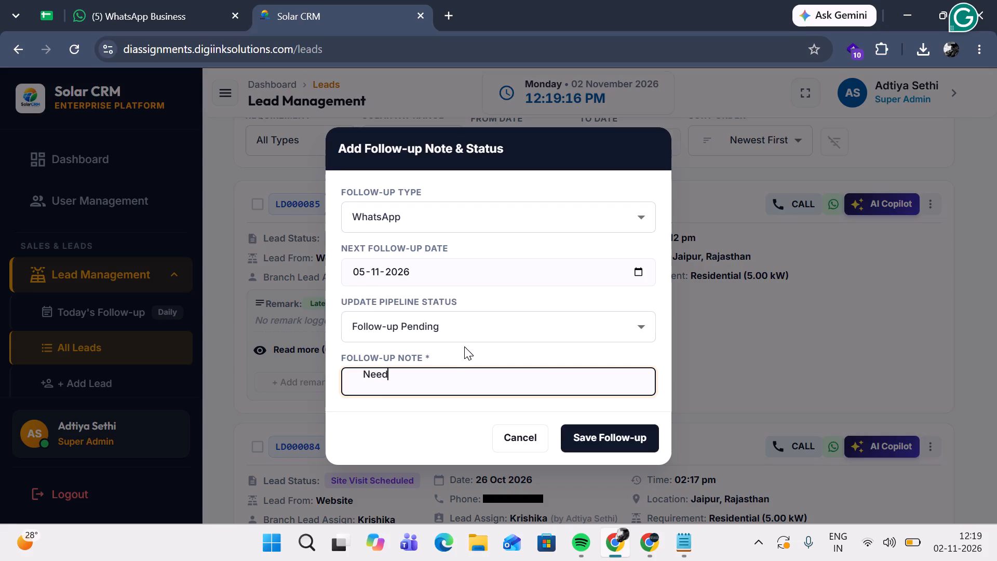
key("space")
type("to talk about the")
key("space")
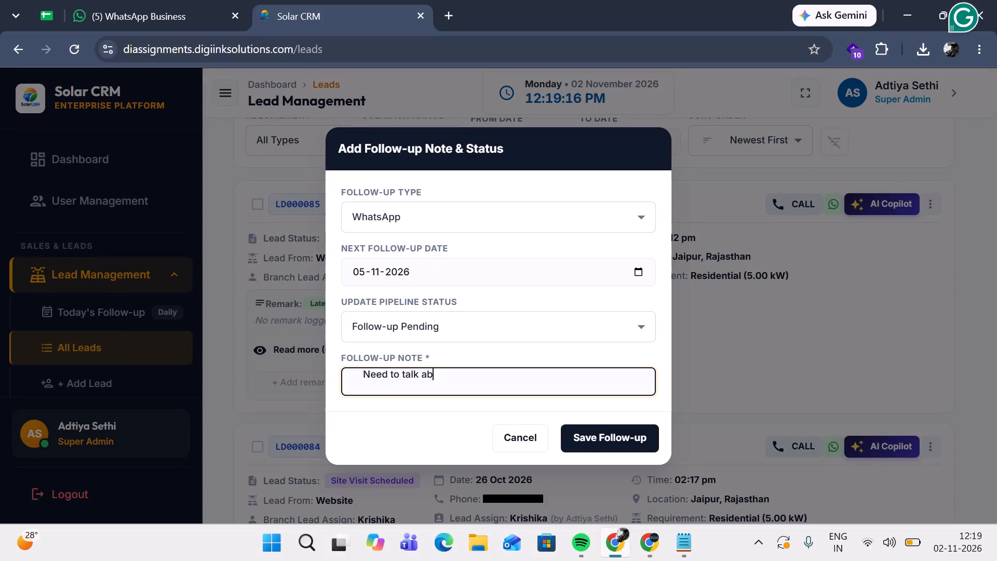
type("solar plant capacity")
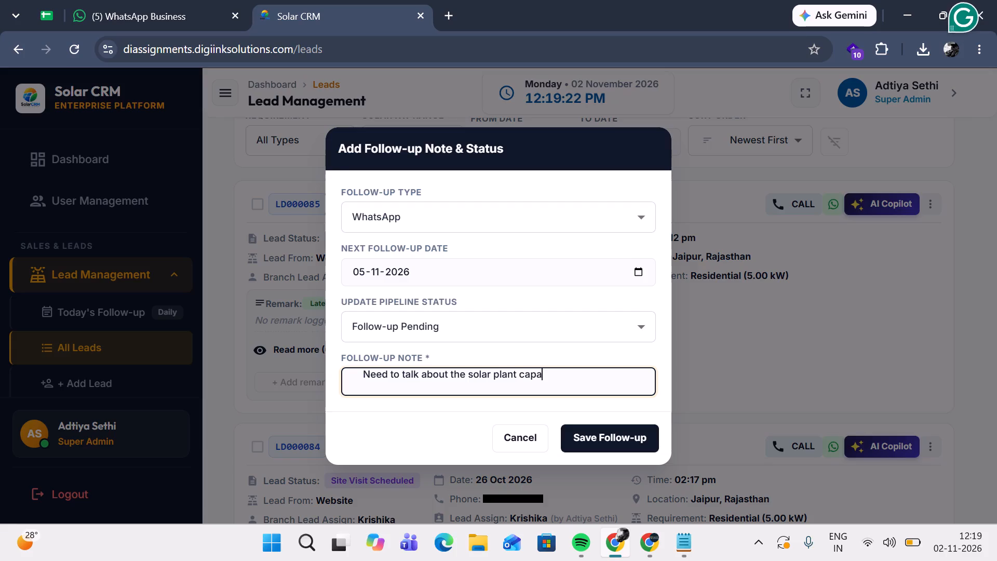
left_click(615, 438)
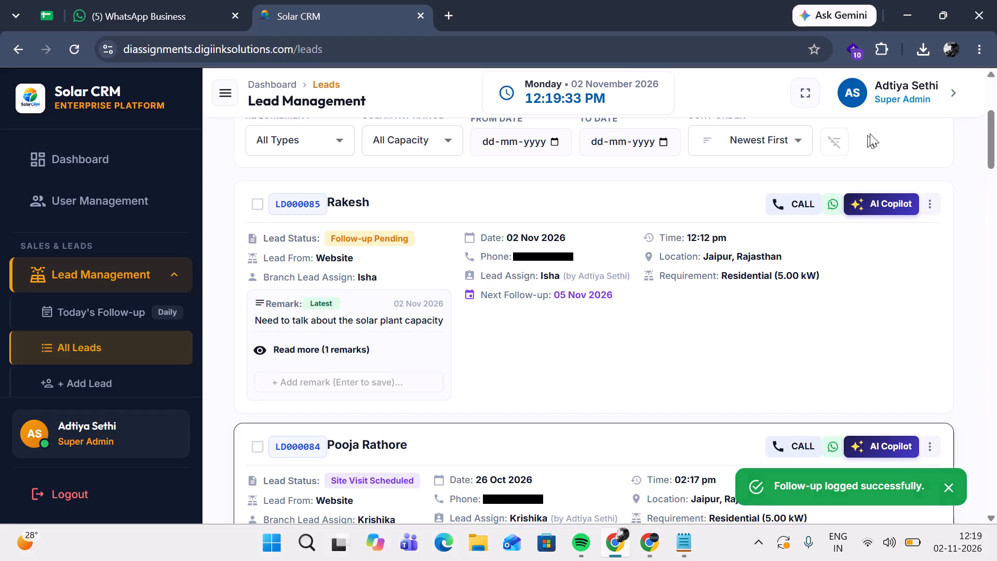
left_click(934, 205)
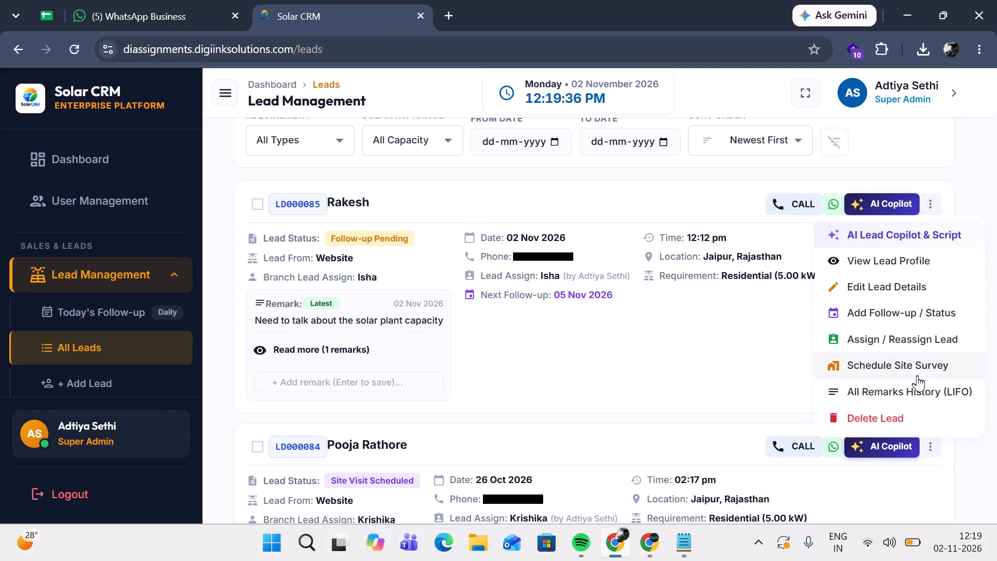
left_click(907, 392)
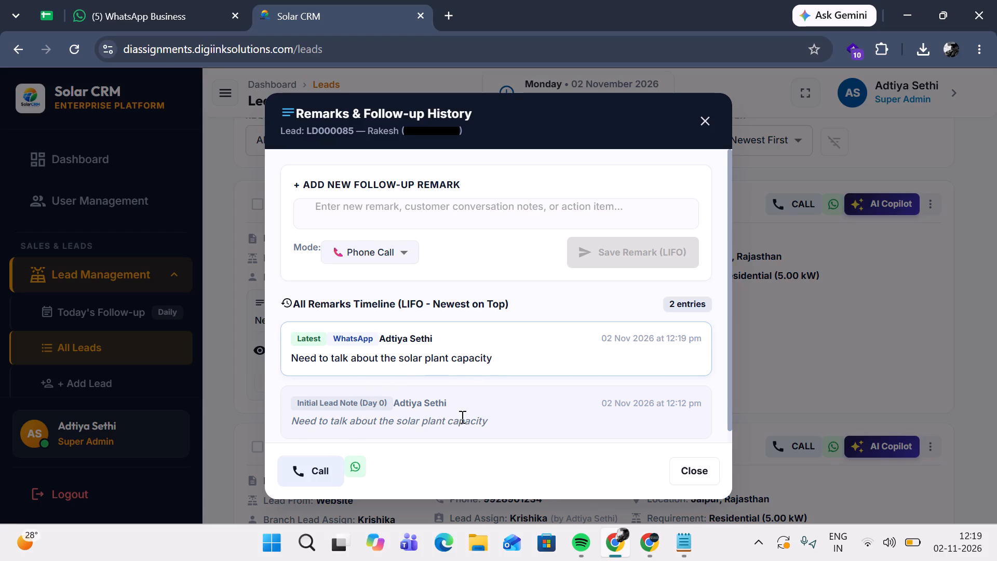
scroll(461, 417, "down", 2)
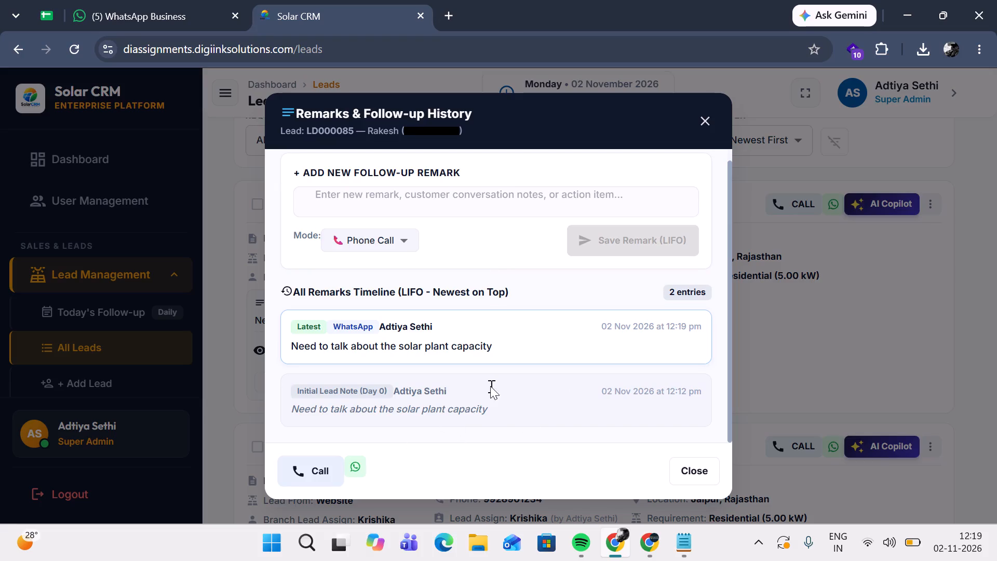
key("Escape")
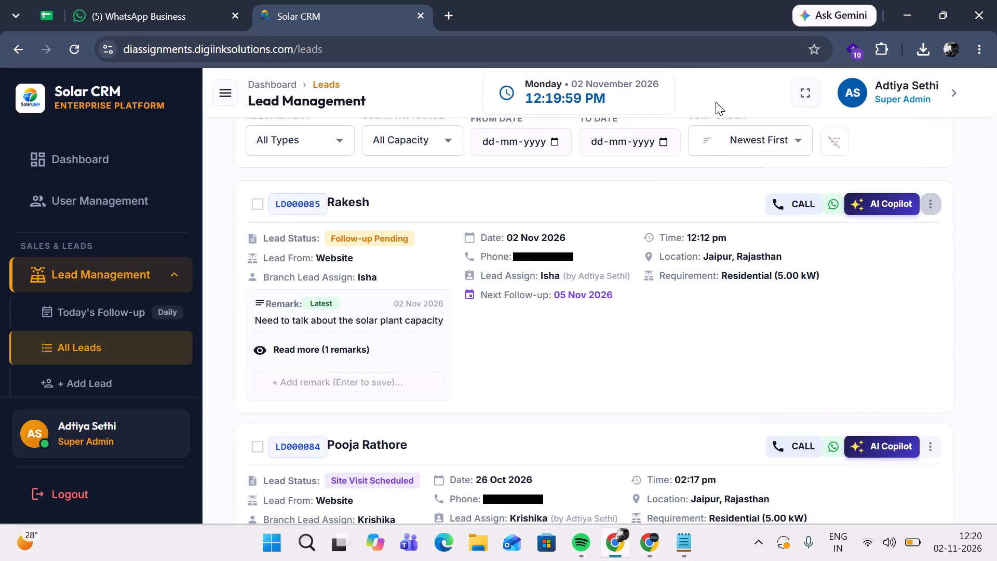
left_click(837, 207)
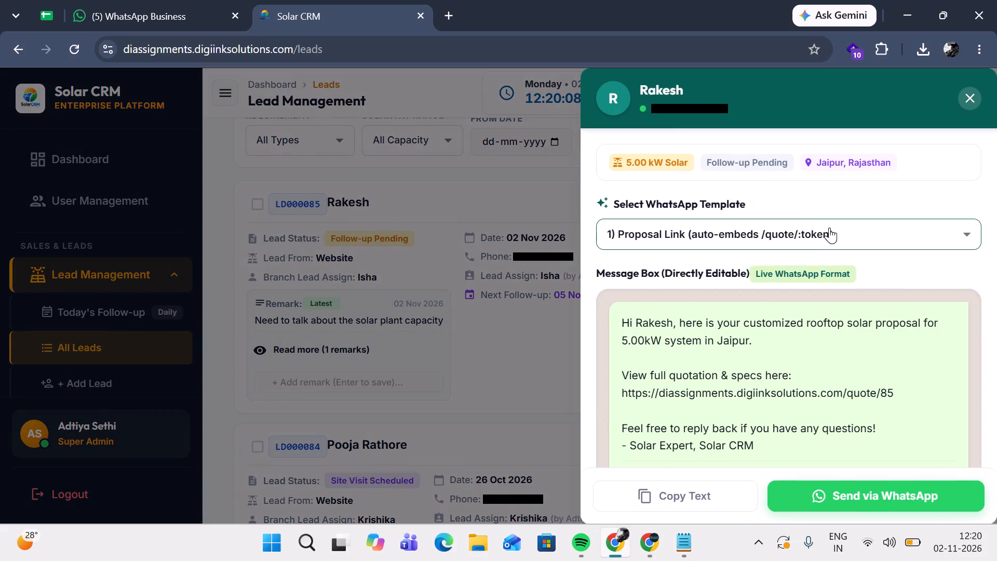
left_click(829, 228)
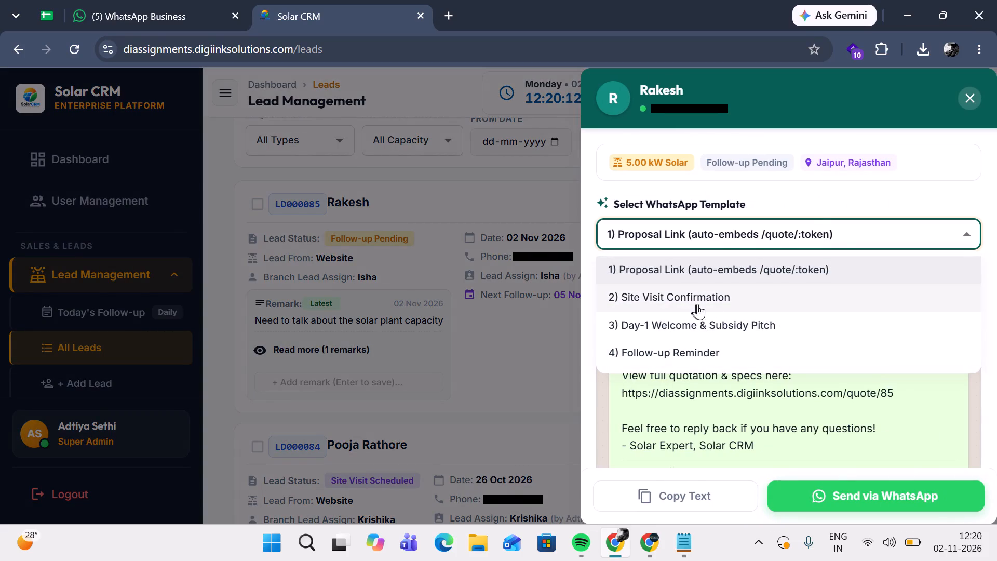
left_click(710, 302)
left_click(751, 221)
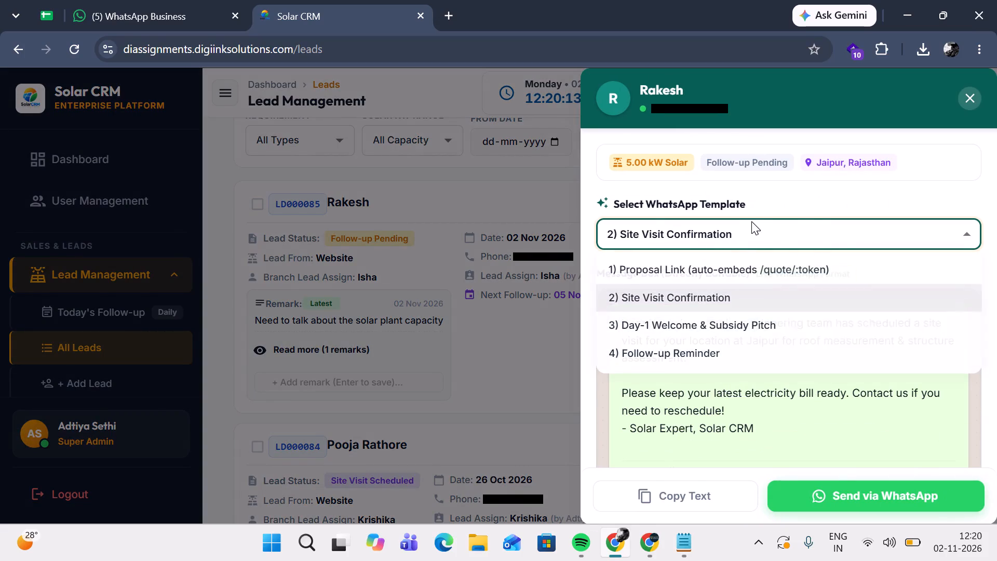
left_click(730, 325)
left_click(804, 227)
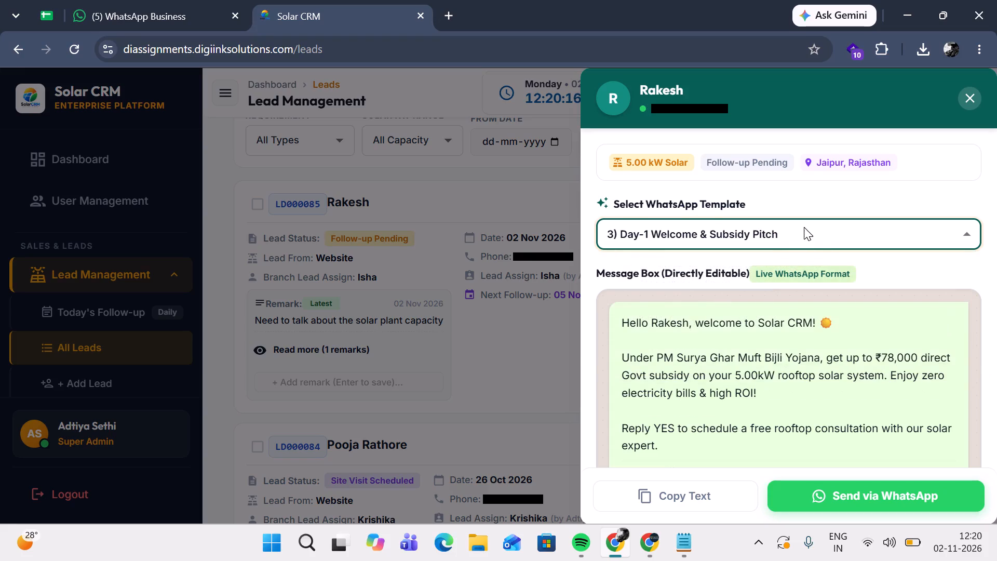
left_click(734, 357)
scroll(734, 357, "down", 1)
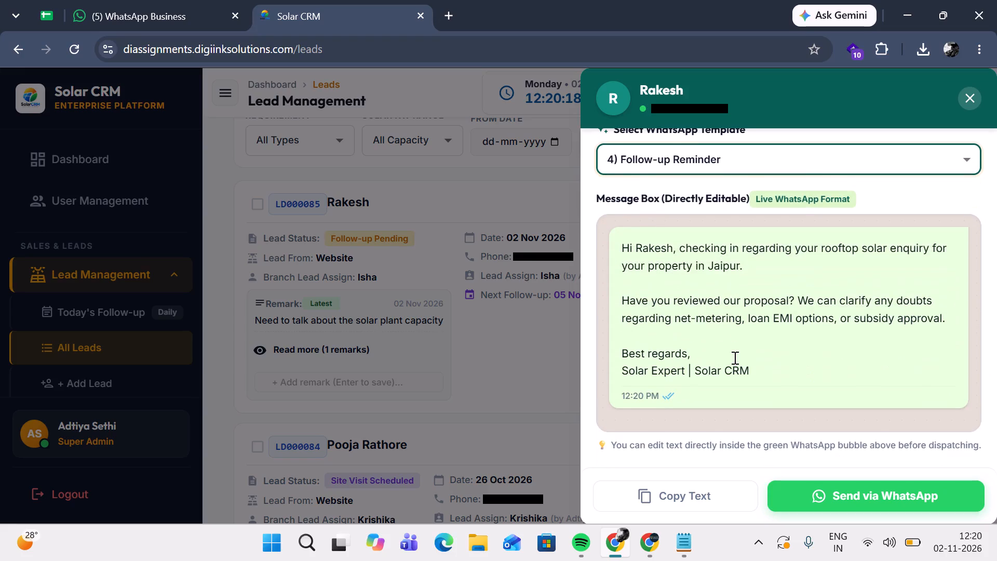
scroll(734, 357, "down", 1)
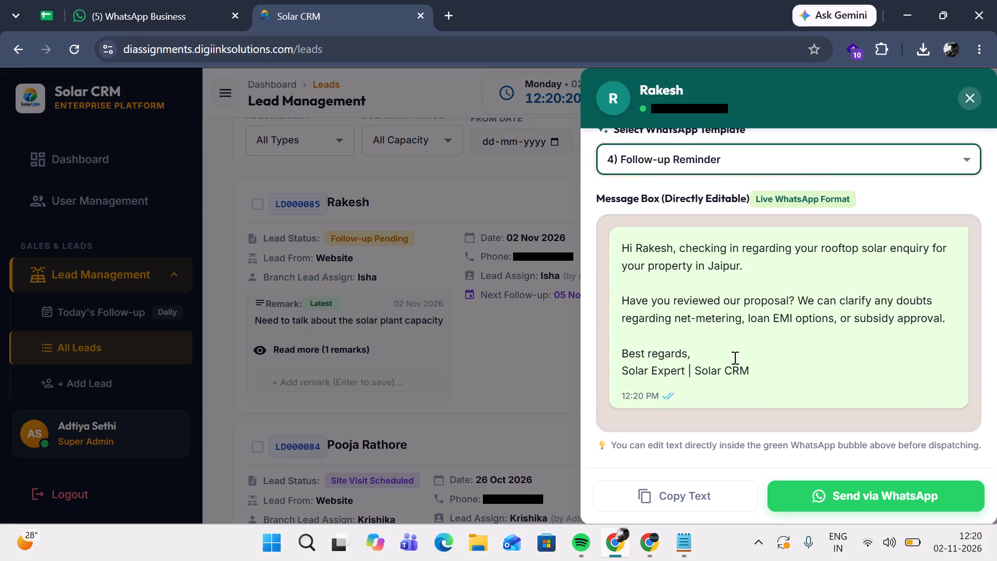
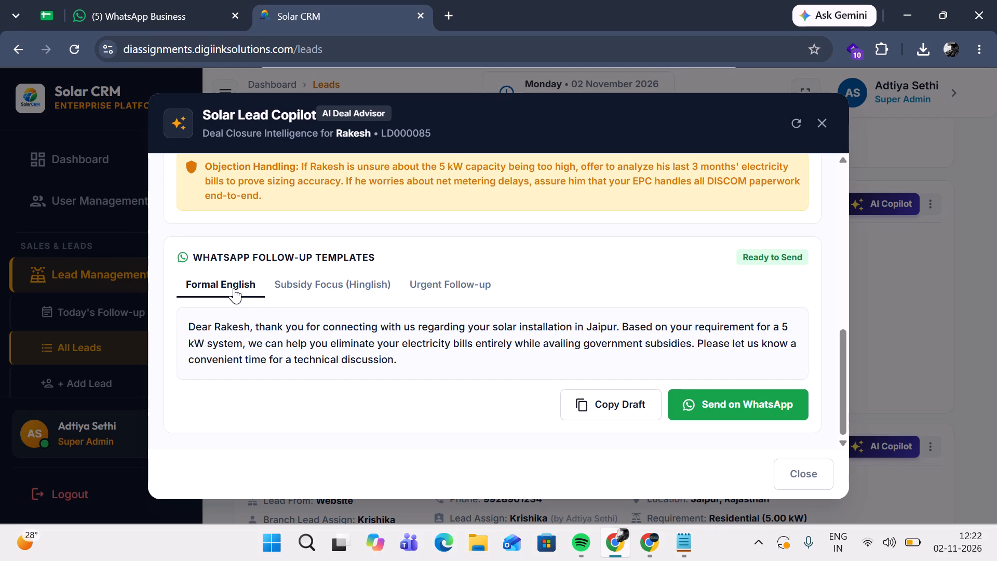
Preview the Subsidy Focus (Hinglish) and Urgent Follow-up WhatsApp templates for the lead.
left_click(330, 289)
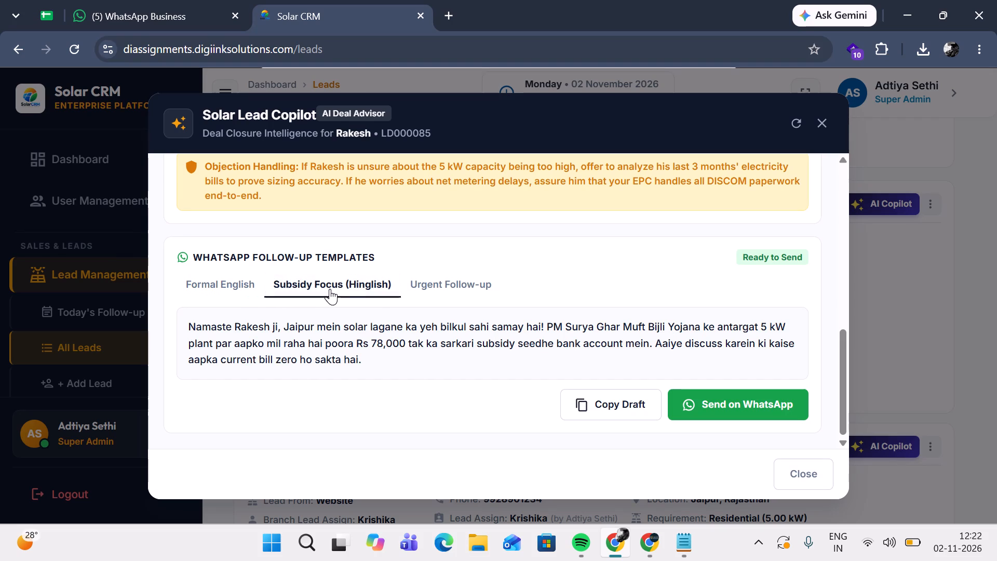
left_click(449, 277)
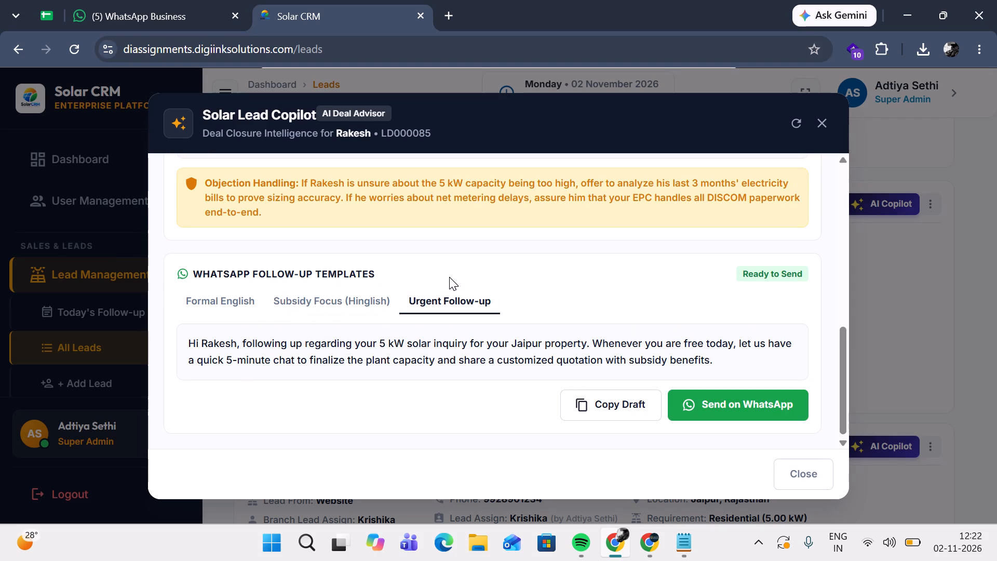
left_click(433, 296)
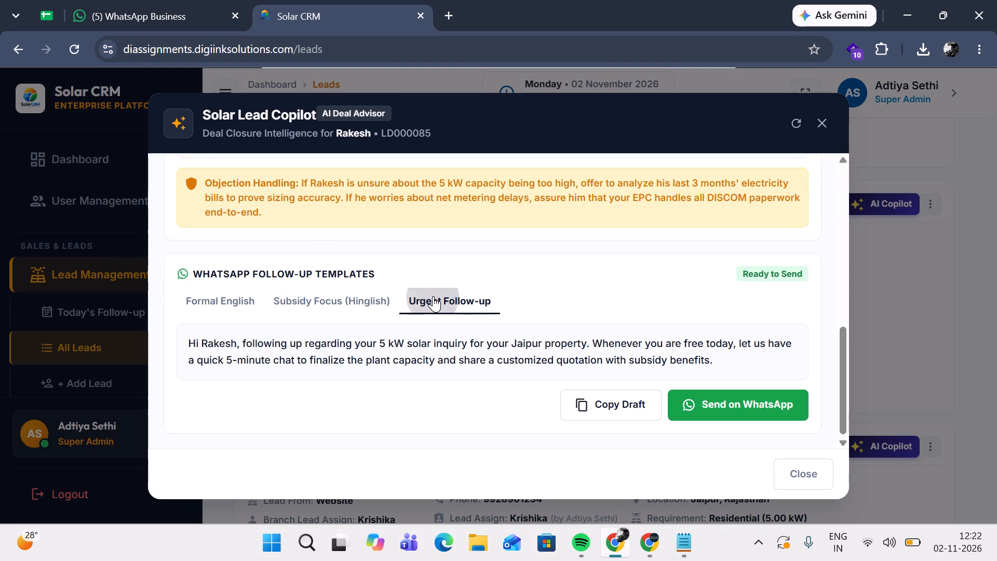
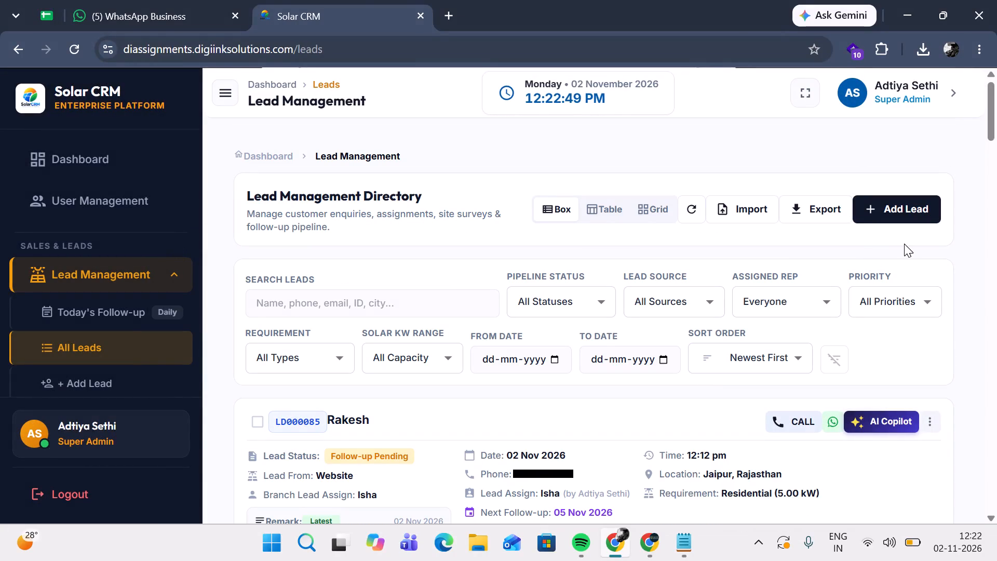
Open a blank form for creating a new solar lead from the Lead Management Directory.
left_click(909, 215)
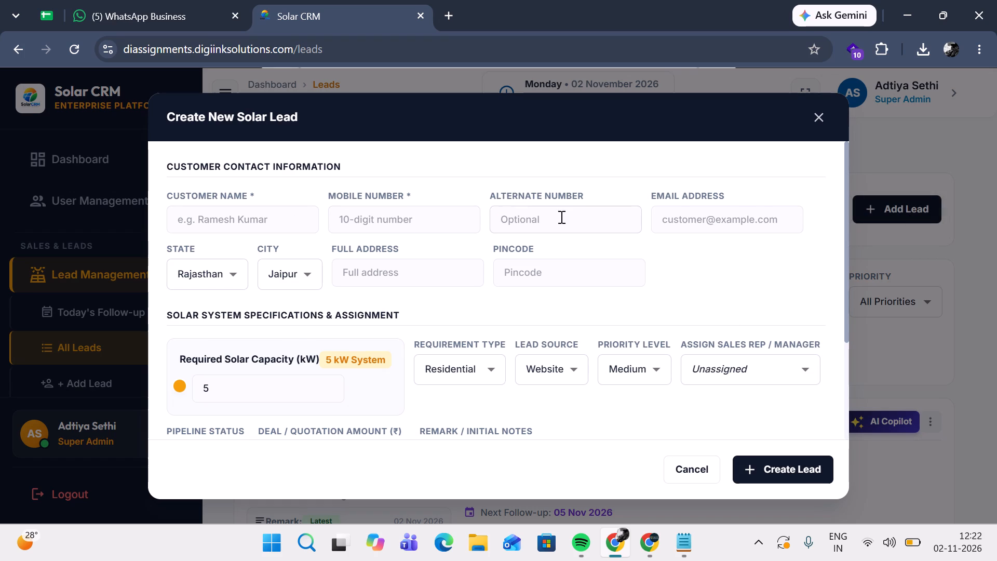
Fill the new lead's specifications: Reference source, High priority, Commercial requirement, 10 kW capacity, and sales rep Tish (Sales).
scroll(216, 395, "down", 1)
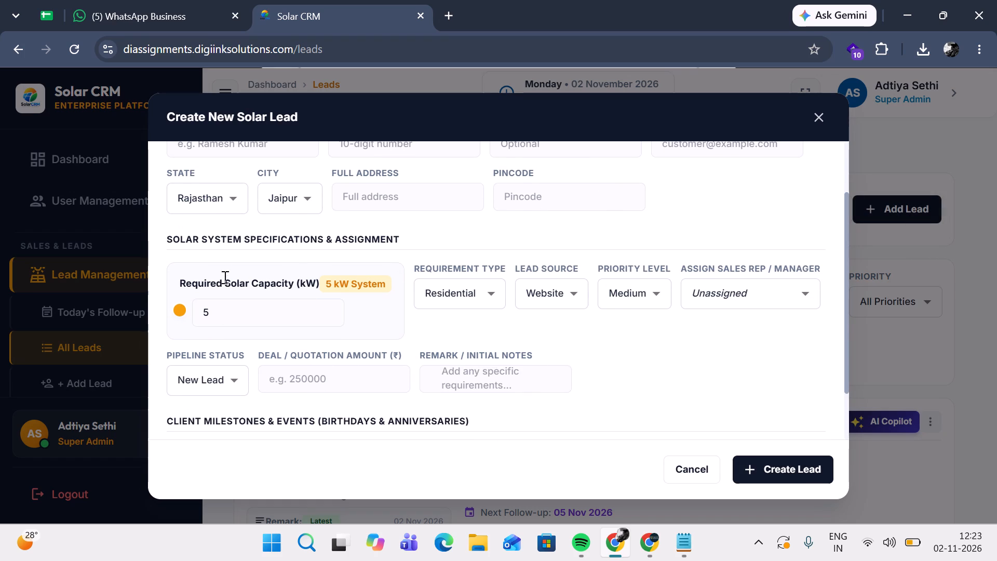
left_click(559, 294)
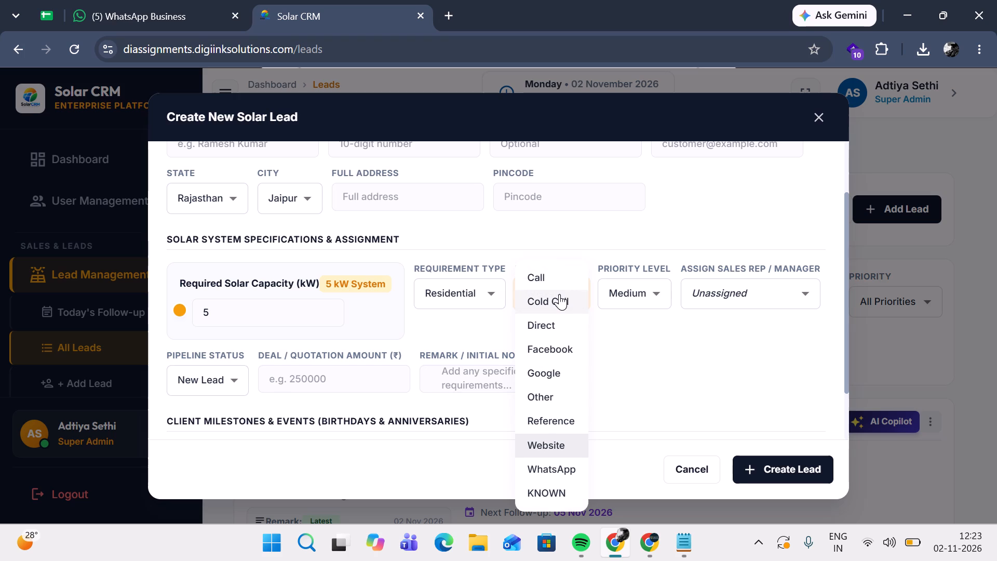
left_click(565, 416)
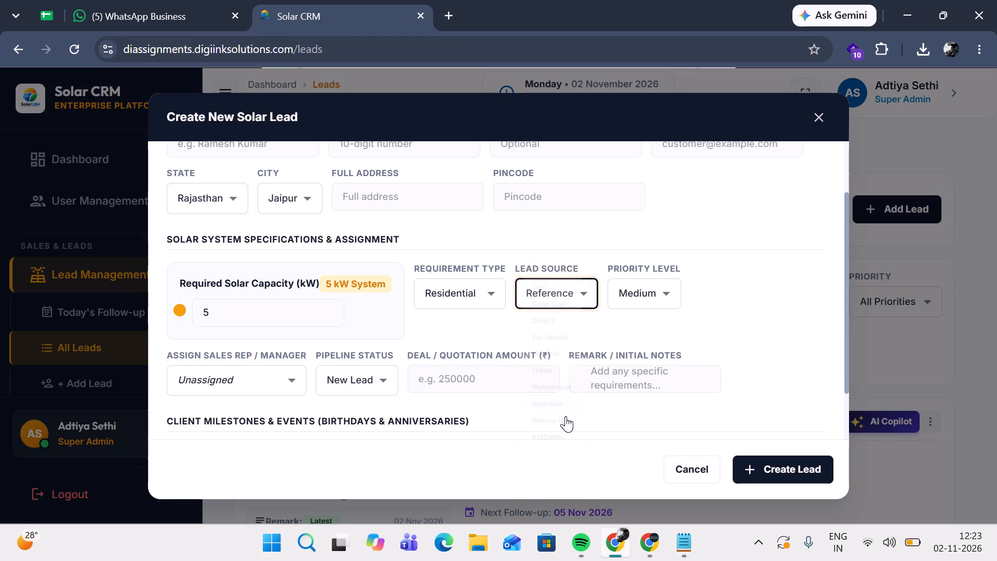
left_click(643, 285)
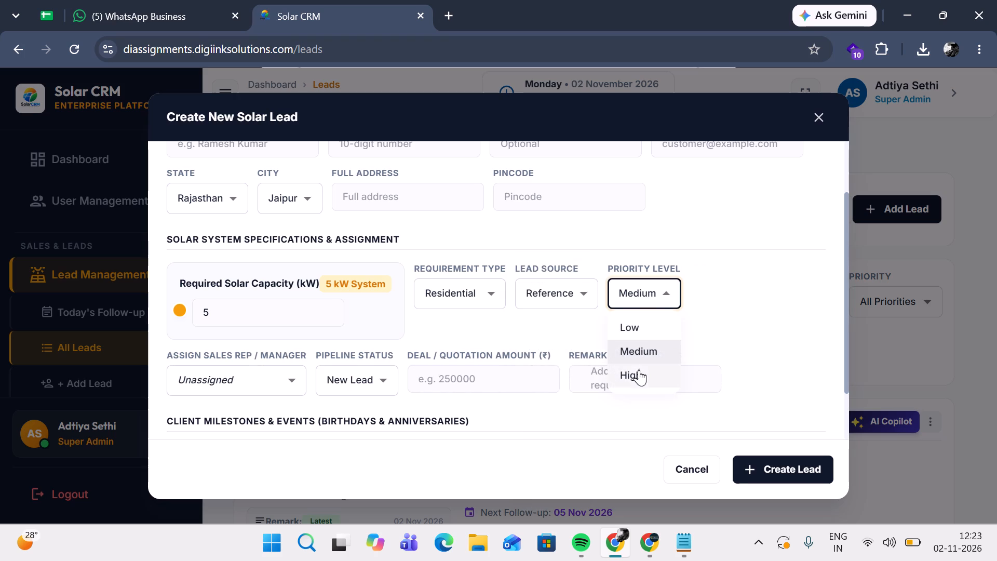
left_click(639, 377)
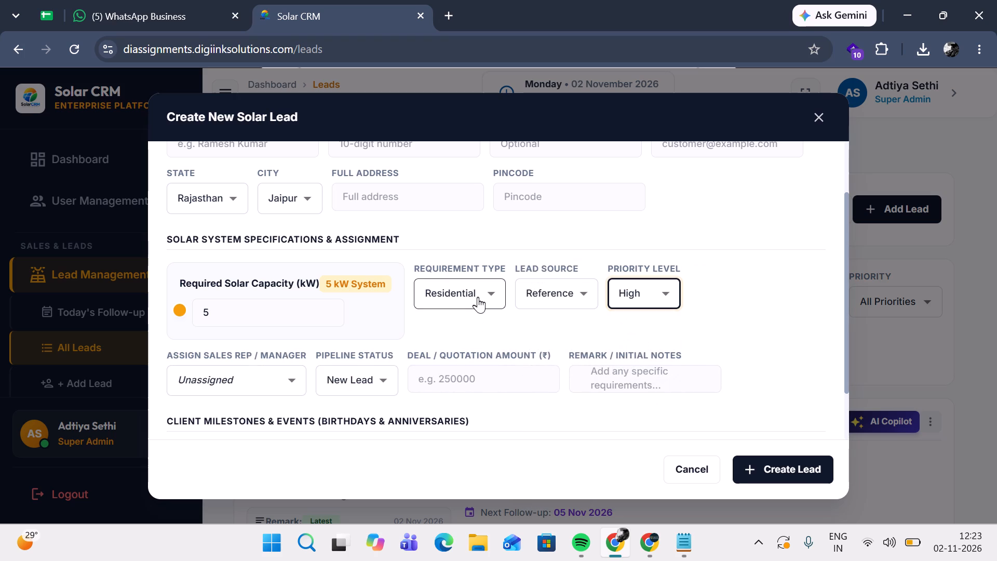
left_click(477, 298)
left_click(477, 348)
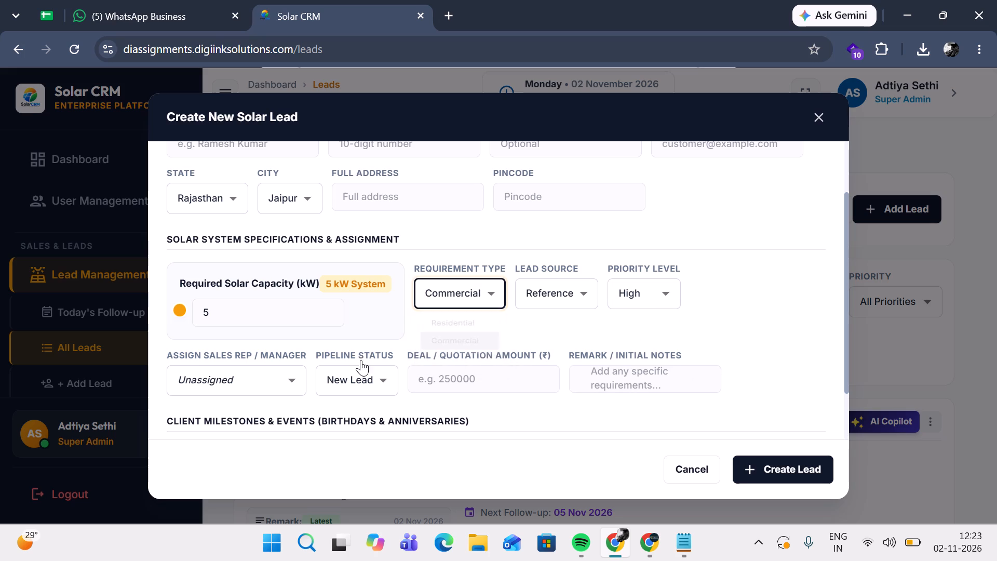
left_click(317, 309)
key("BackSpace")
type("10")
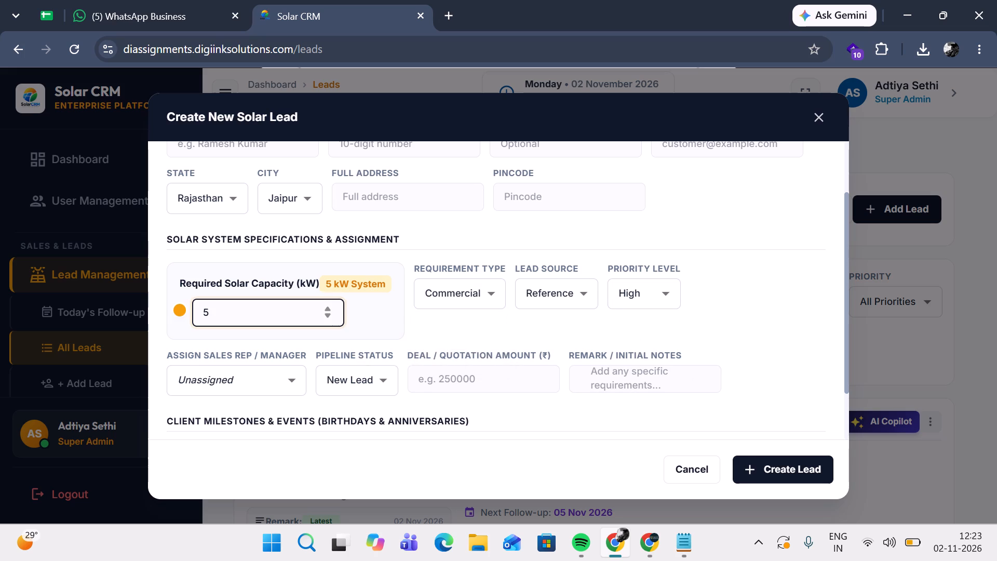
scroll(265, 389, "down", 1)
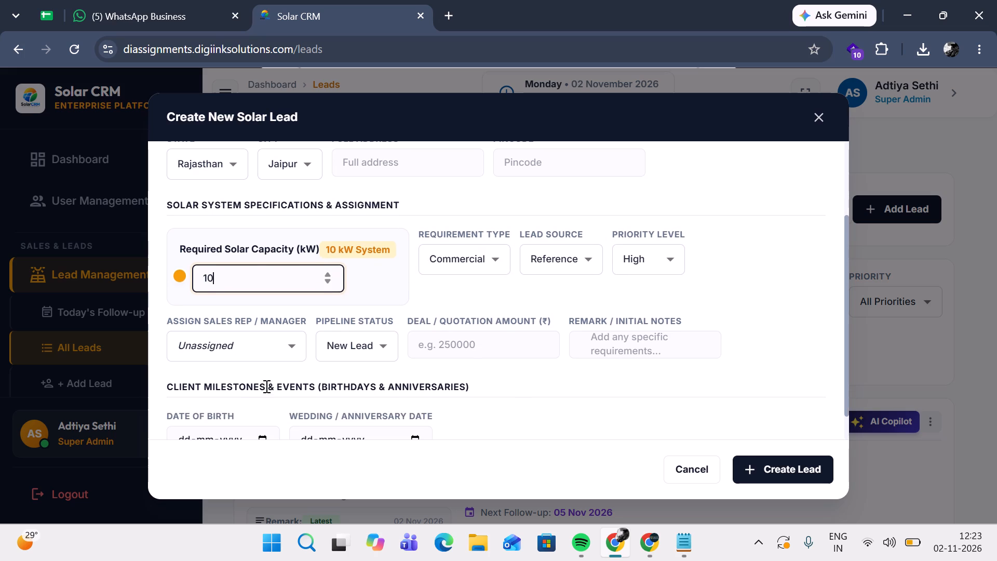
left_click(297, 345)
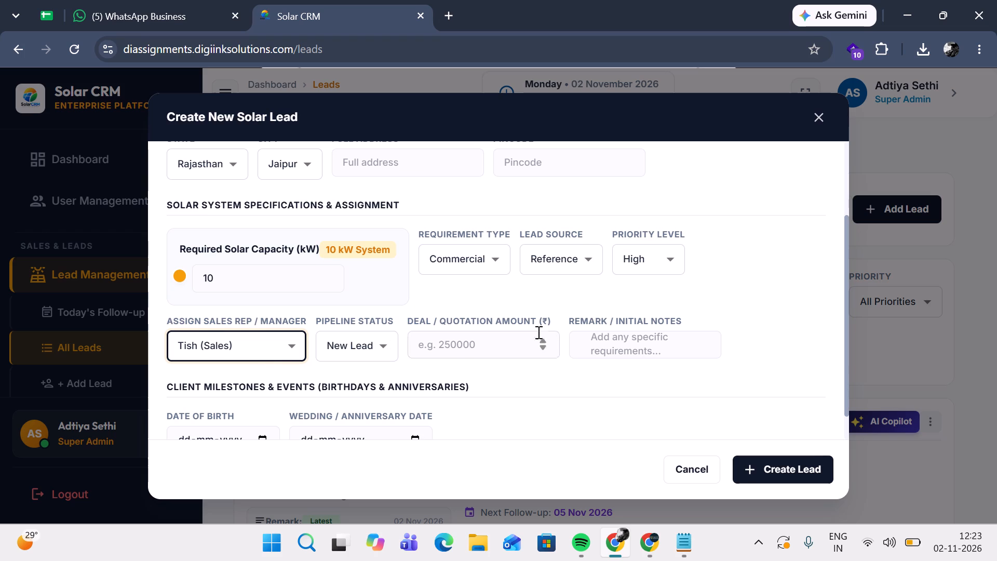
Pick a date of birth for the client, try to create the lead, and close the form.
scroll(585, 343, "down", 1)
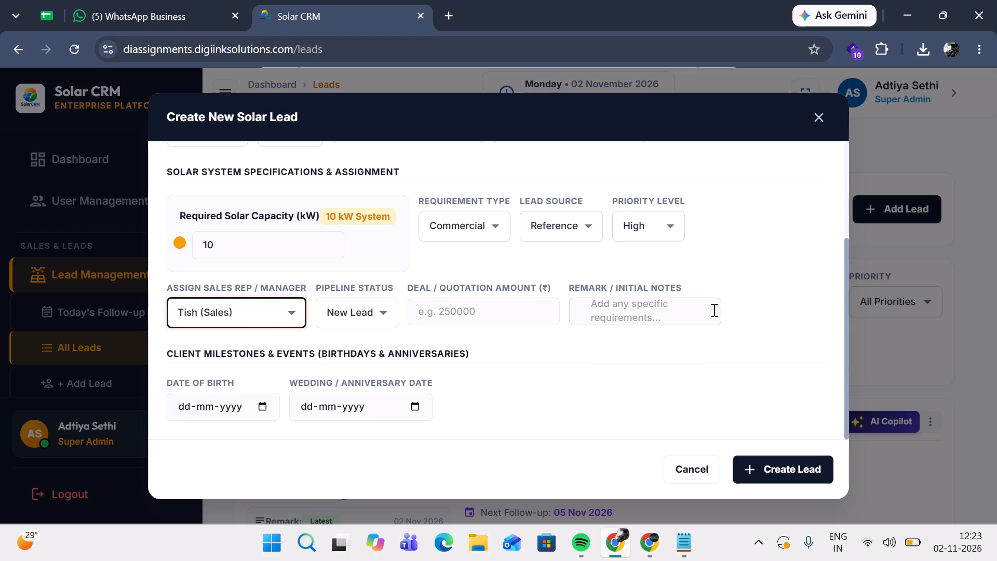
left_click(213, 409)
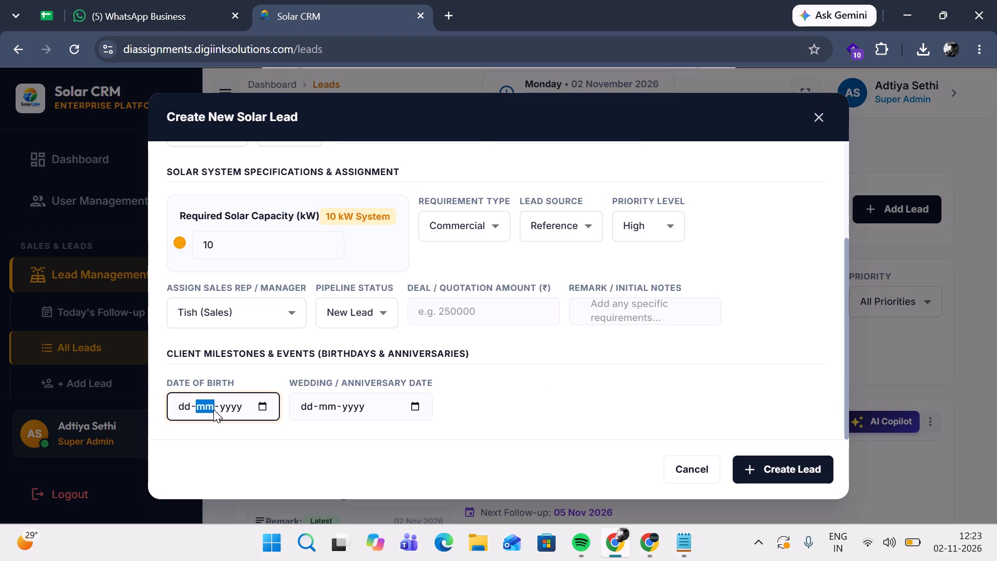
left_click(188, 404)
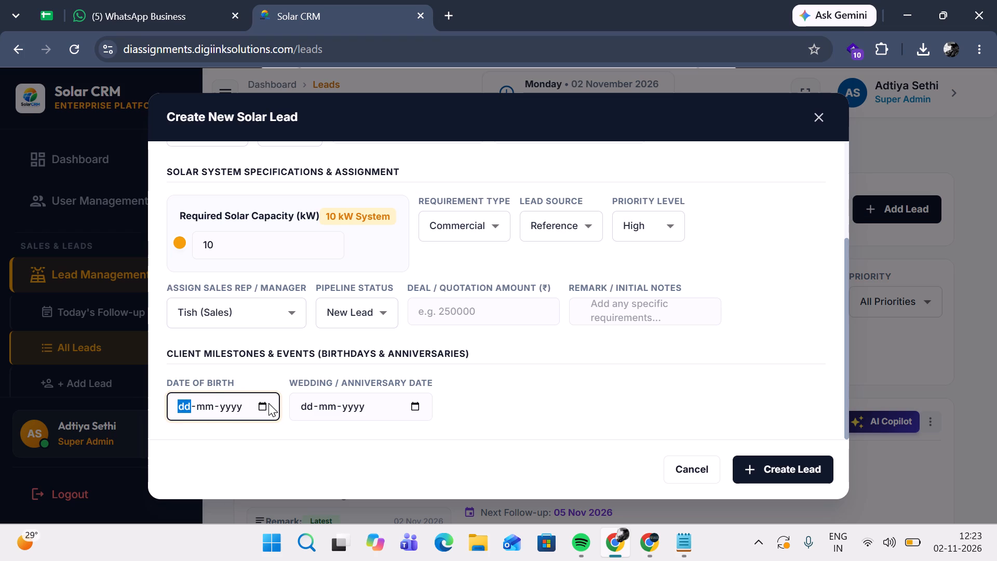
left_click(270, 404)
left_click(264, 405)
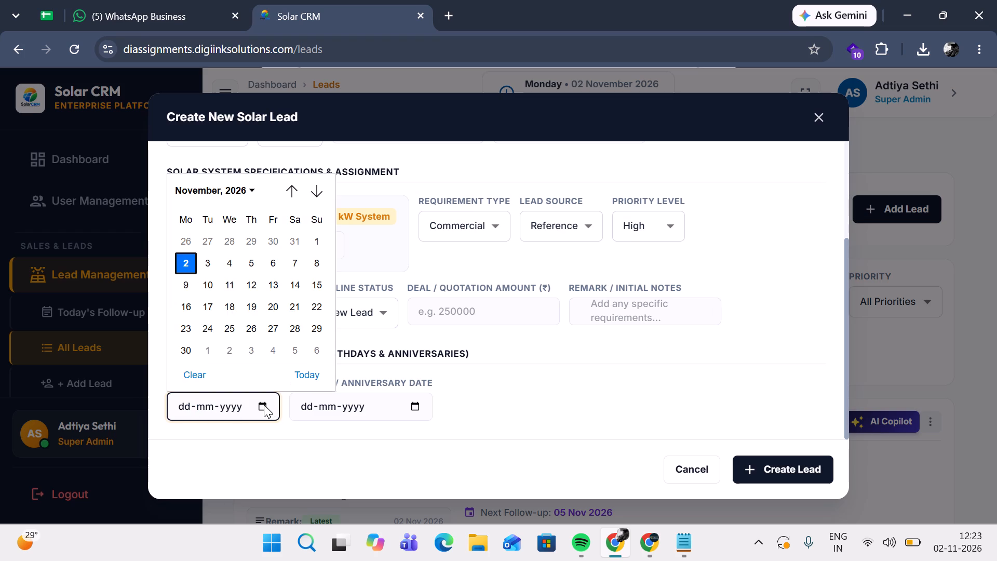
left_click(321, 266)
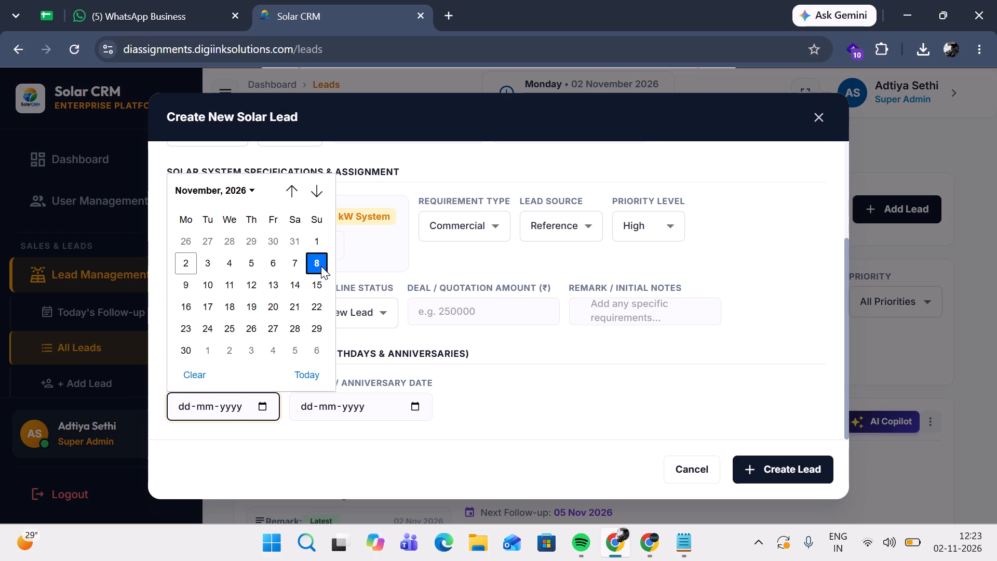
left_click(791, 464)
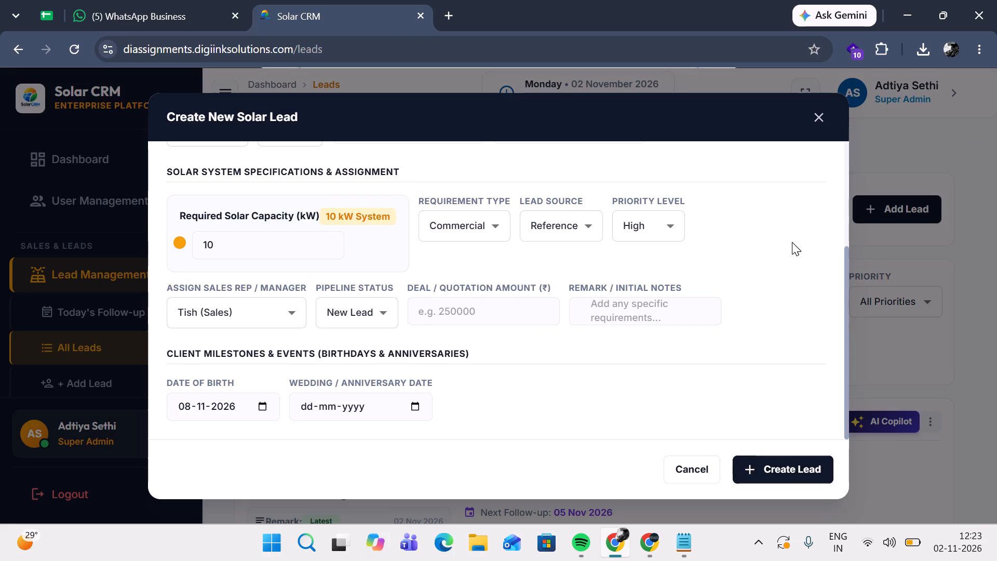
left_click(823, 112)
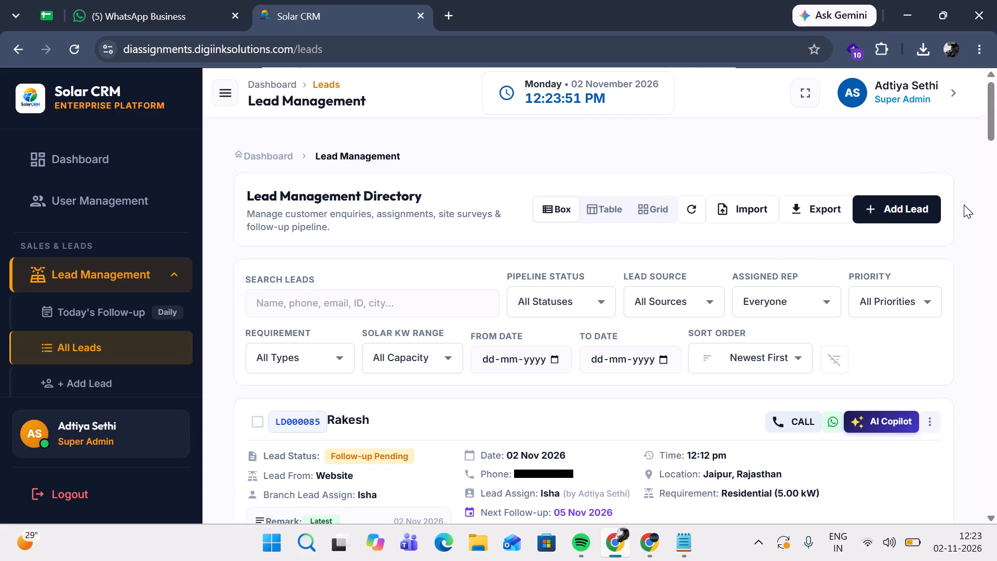
Start a bulk lead import with the Solar_Leads_Sample_Import file from the Solar CRM folder.
left_click(746, 215)
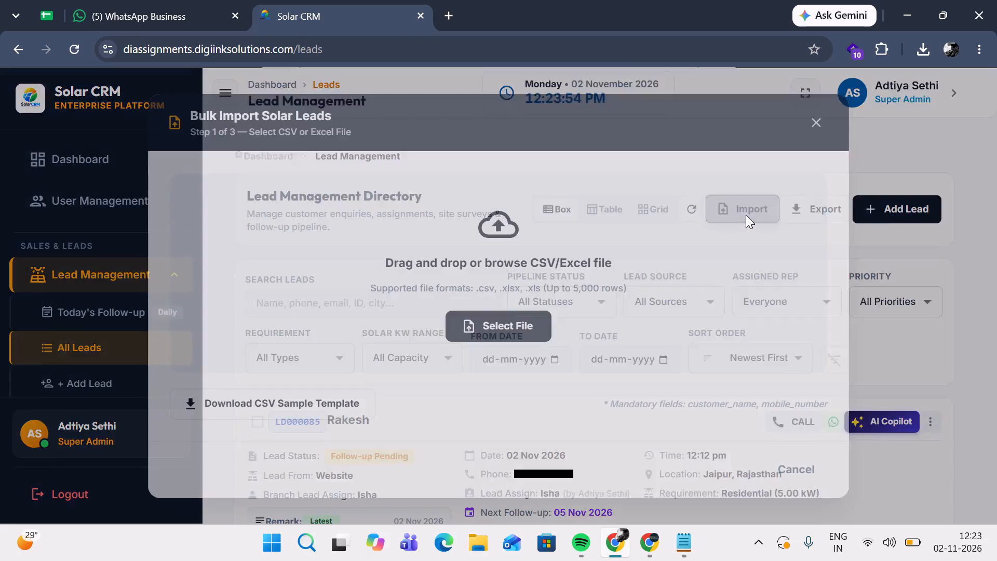
left_click(483, 323)
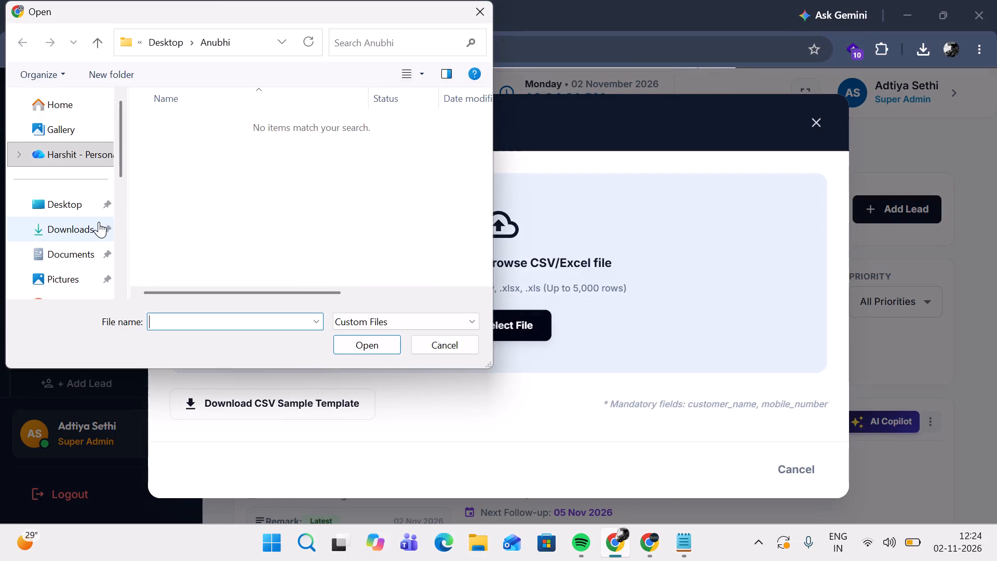
scroll(75, 275, "down", 1)
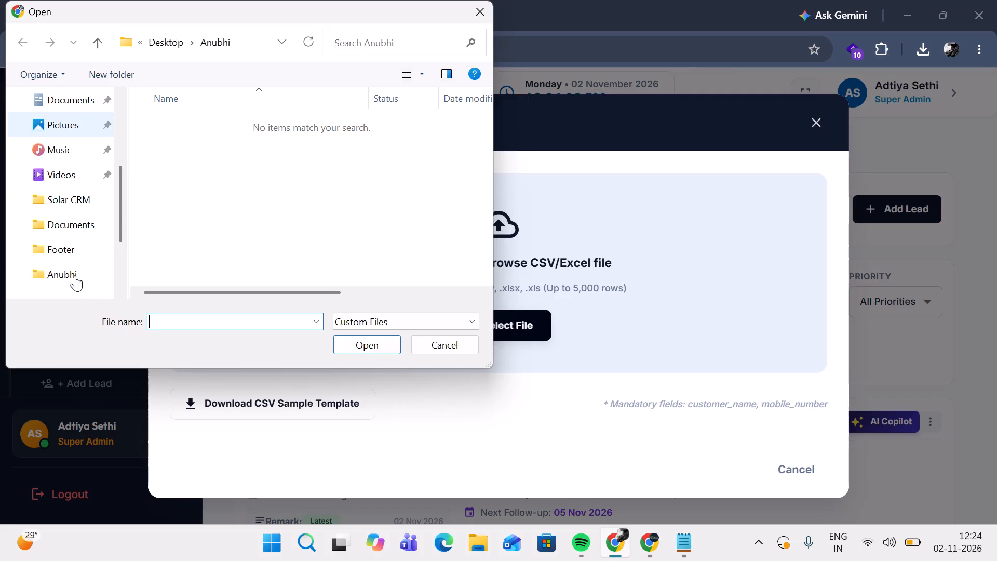
left_click(82, 195)
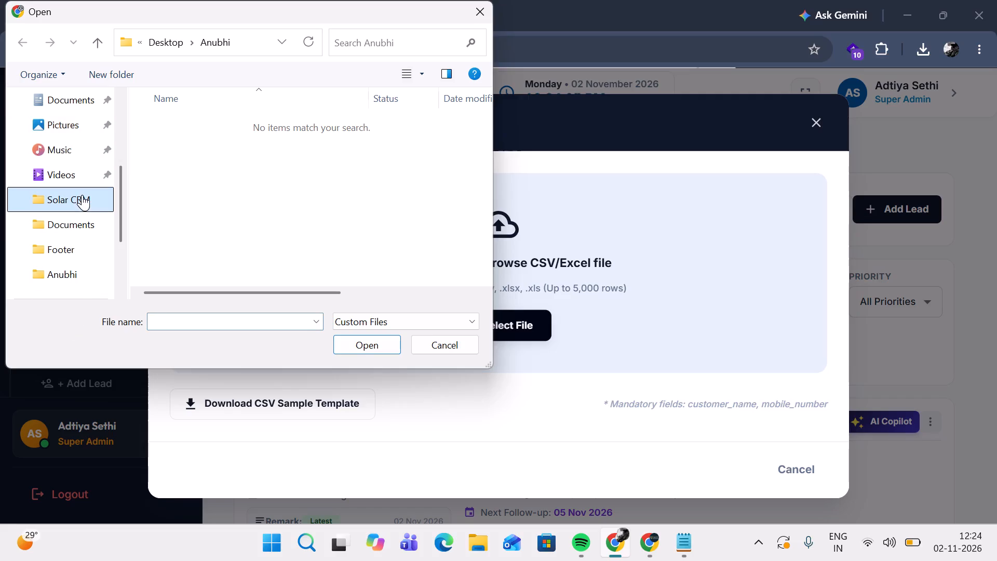
left_click(248, 123)
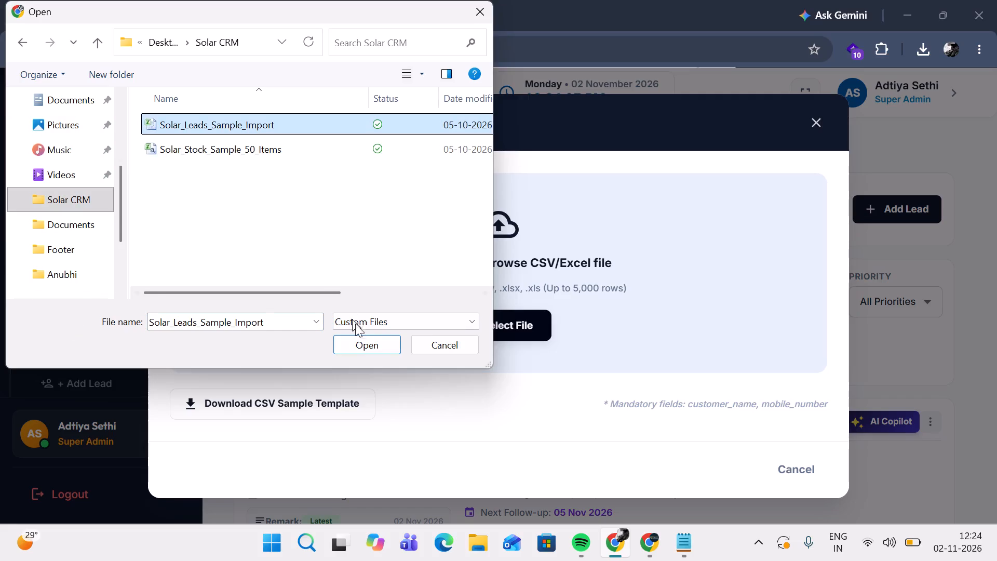
left_click(375, 346)
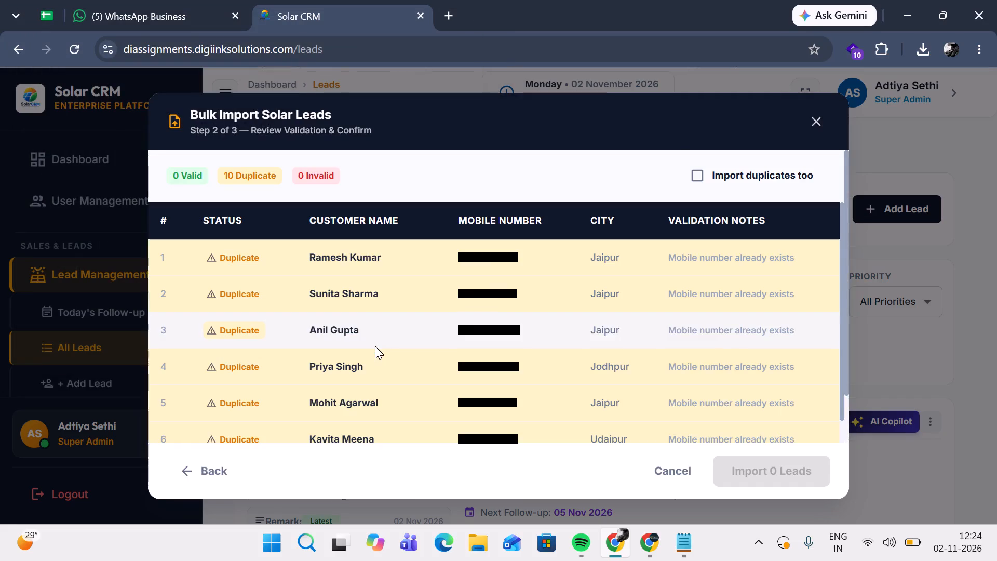
Review the validation list, include duplicates too, import the 10 leads, and close the import summary.
scroll(661, 326, "up", 1)
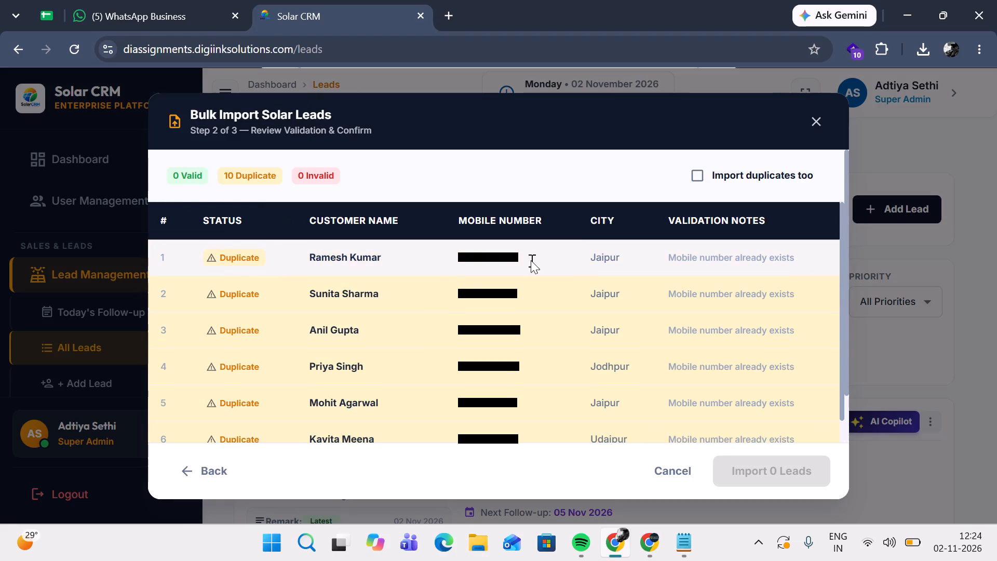
left_click(696, 176)
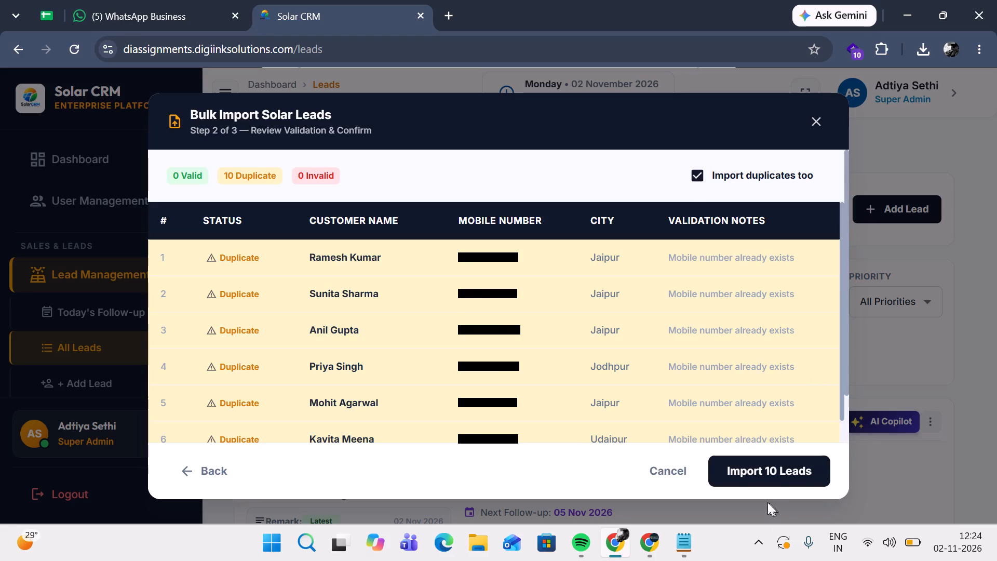
left_click(699, 180)
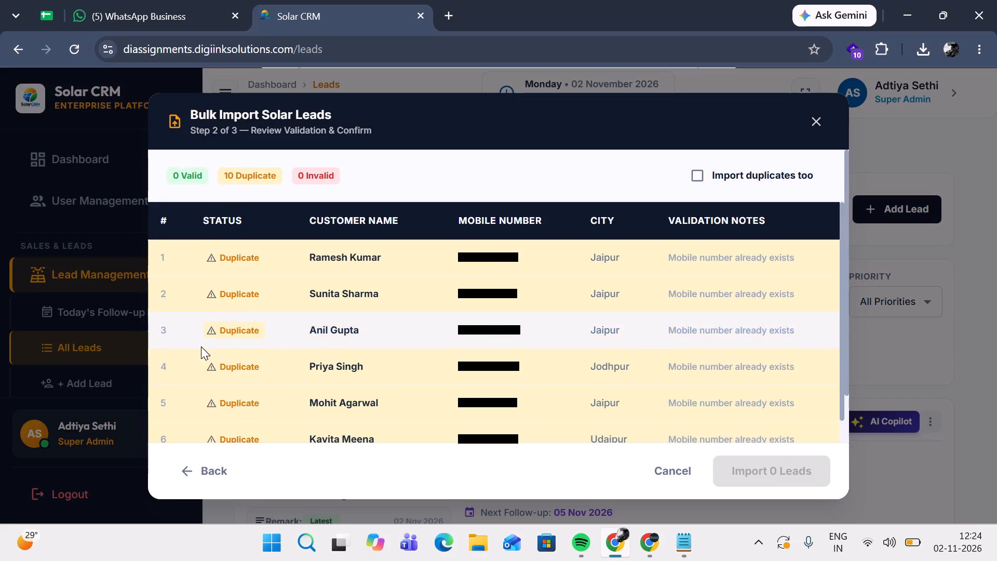
left_click(740, 168)
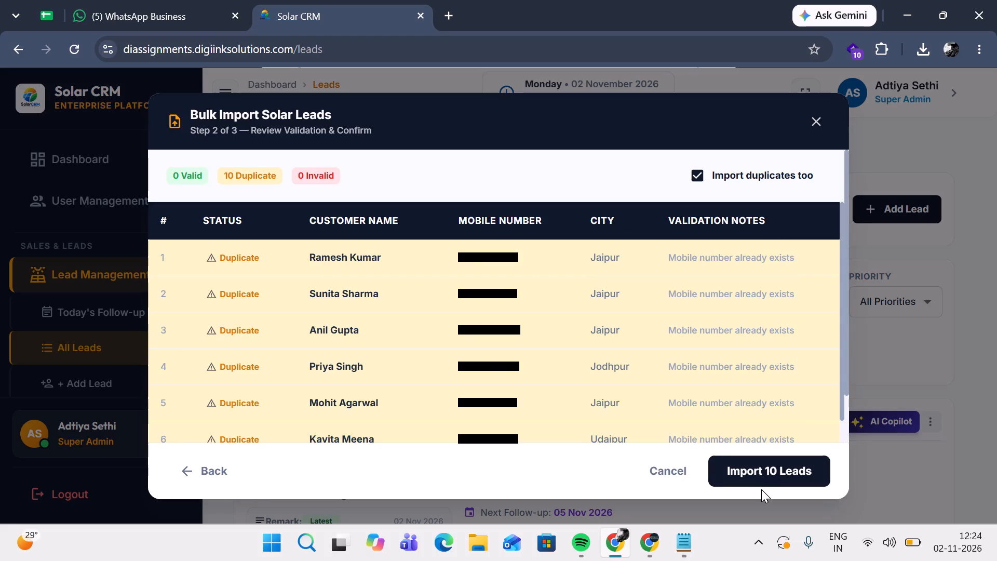
left_click(761, 489)
left_click(773, 468)
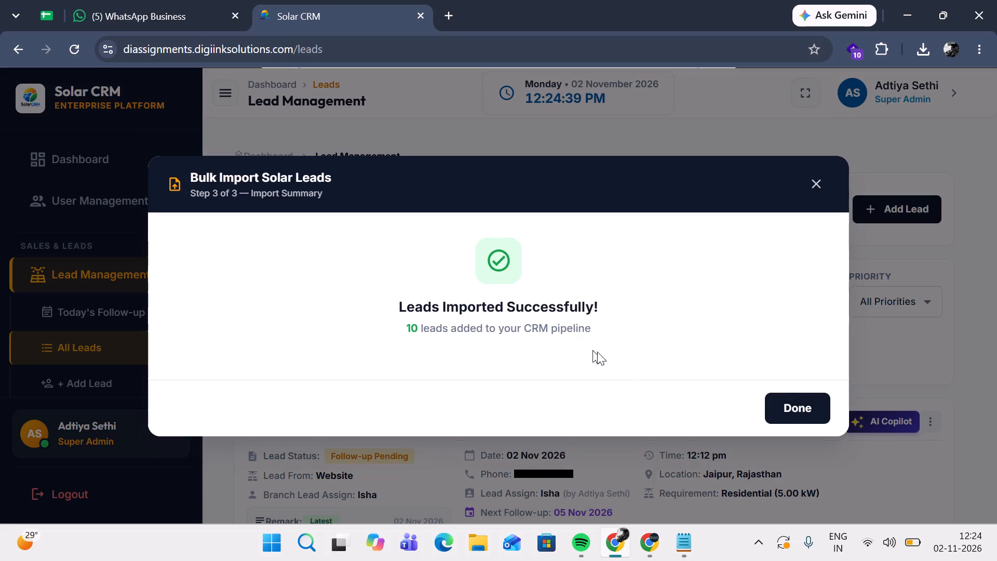
left_click(797, 411)
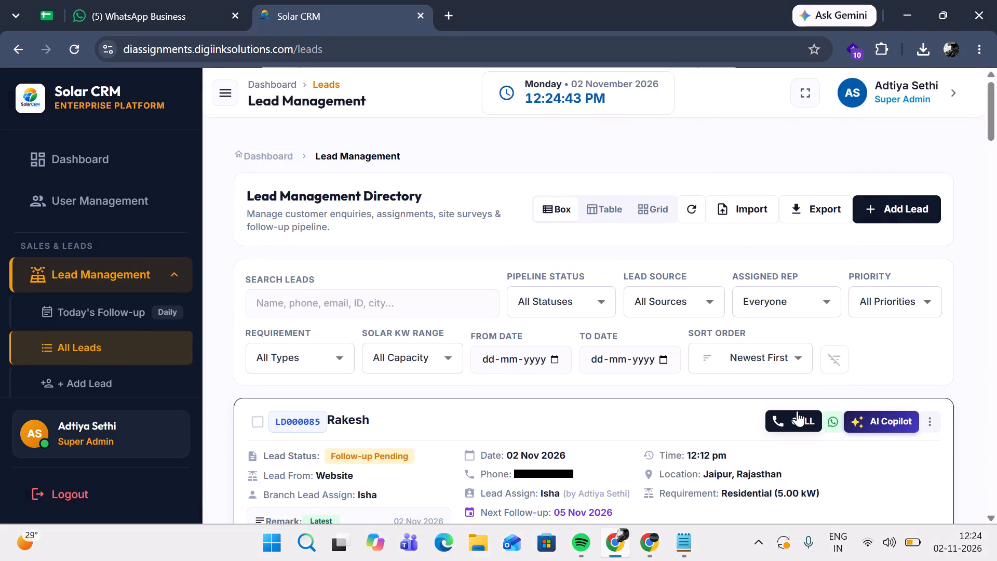
Switch to the Google Meet call window.
key("alt+Tab")
key("alt+Tab")
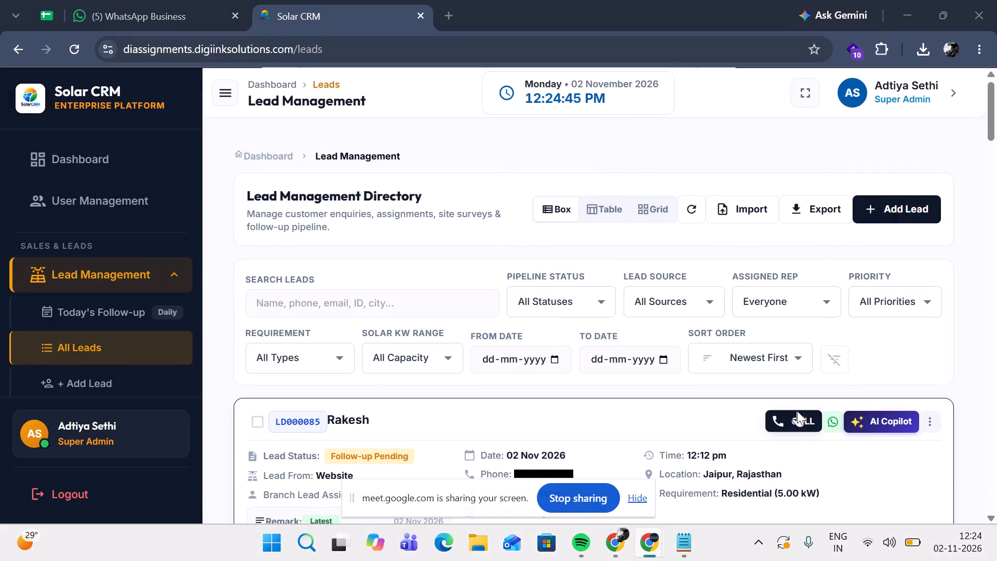
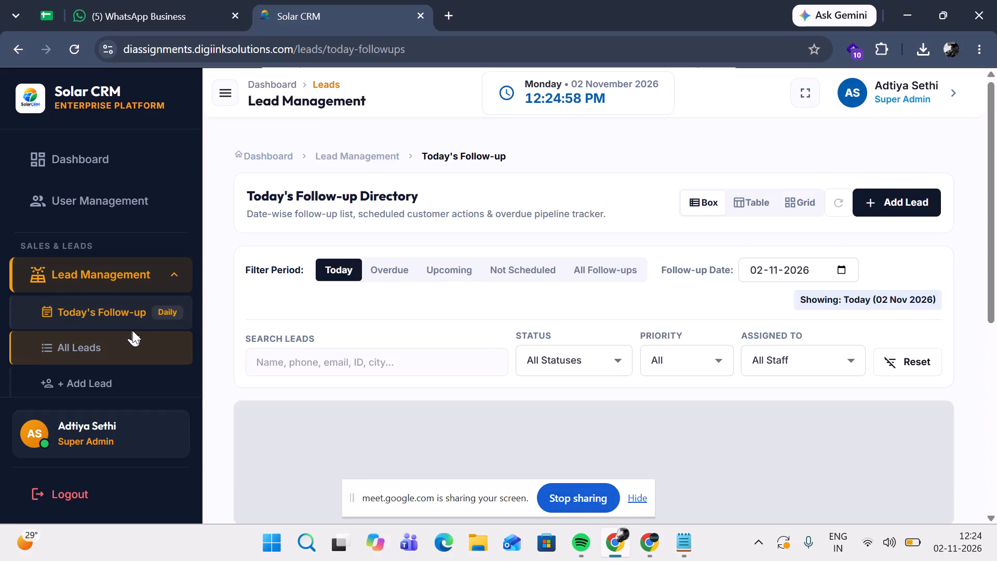
Look through the Today's Follow-up directory and its filter options.
scroll(522, 363, "down", 1)
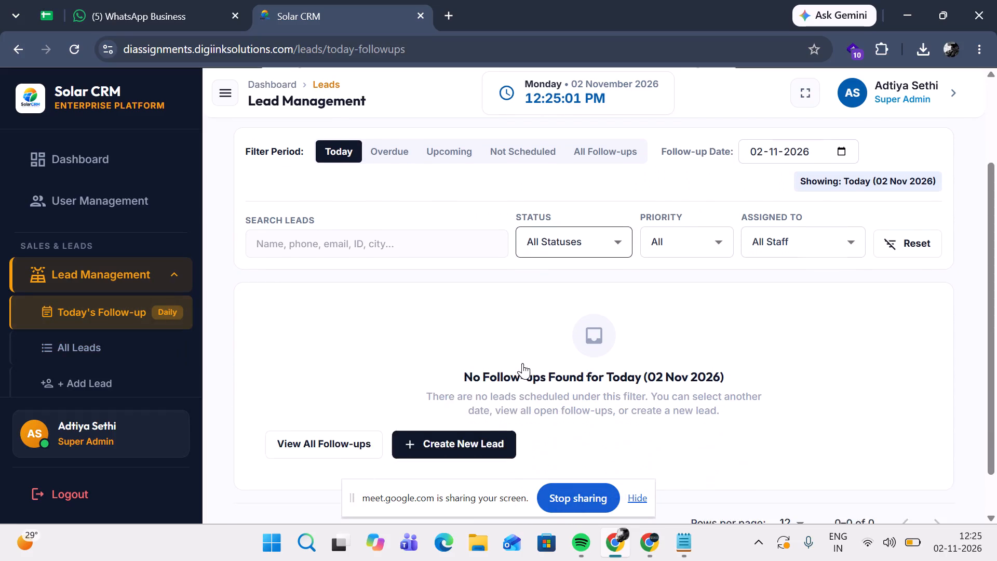
scroll(522, 363, "down", 1)
scroll(522, 363, "right", 1)
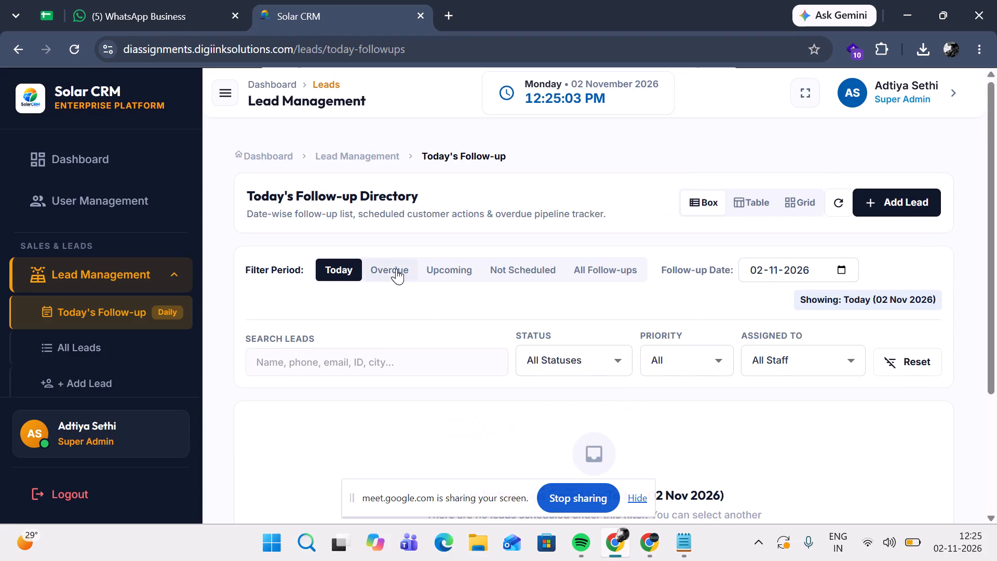
scroll(402, 430, "down", 1)
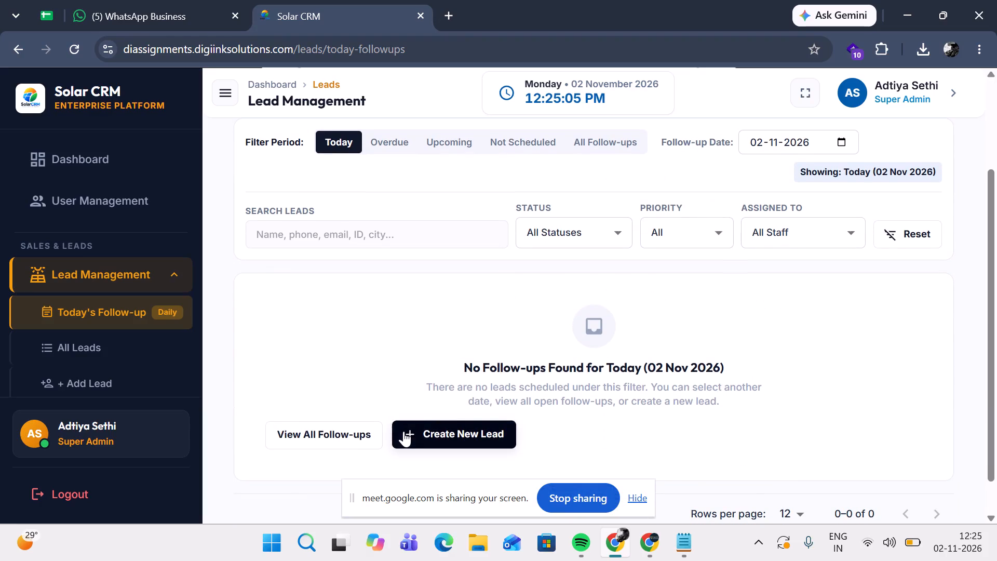
Filter the Today's Follow-up directory to the Overdue period and look through the listed lead cards.
scroll(442, 332, "up", 1)
left_click(389, 266)
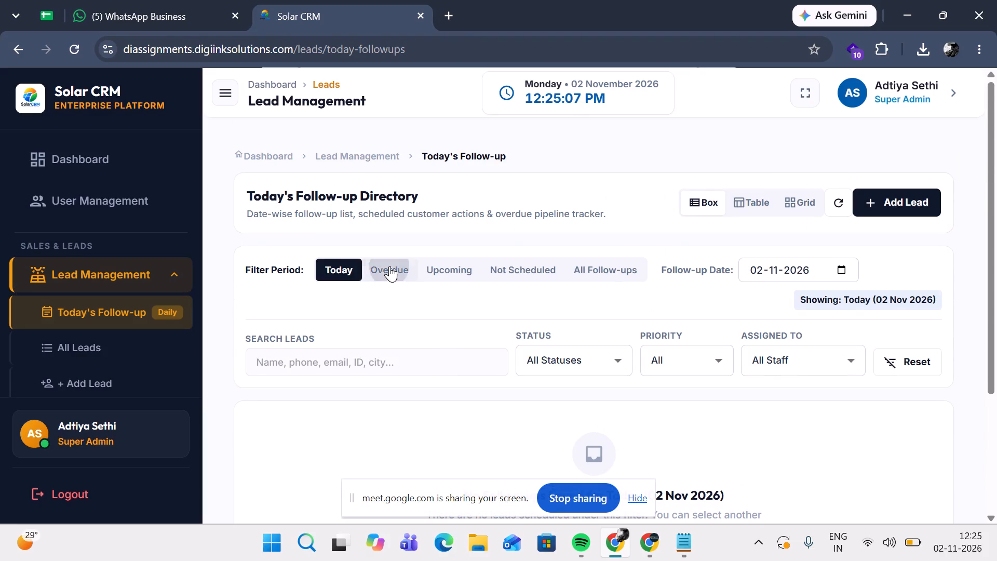
scroll(409, 370, "down", 3)
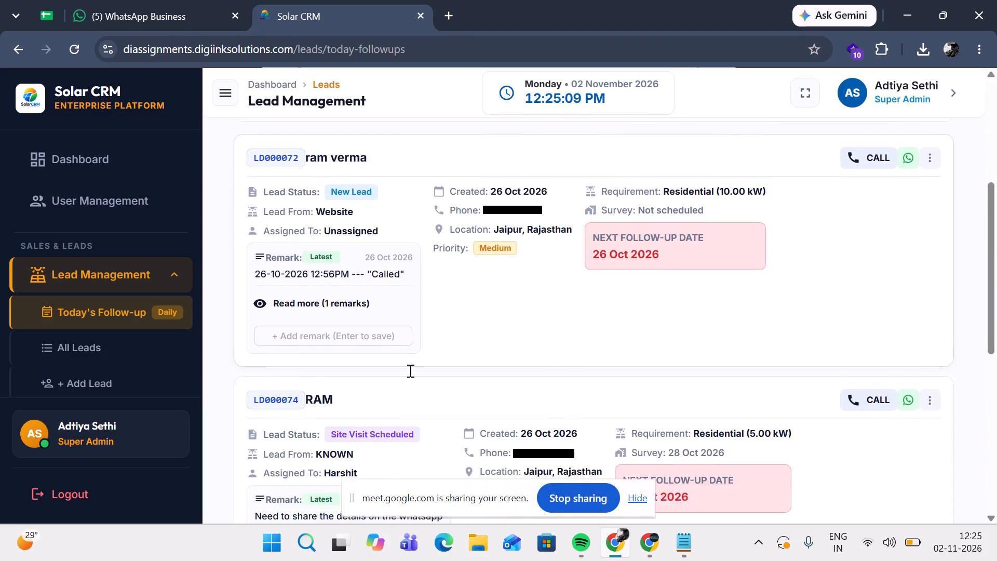
scroll(409, 370, "down", 1)
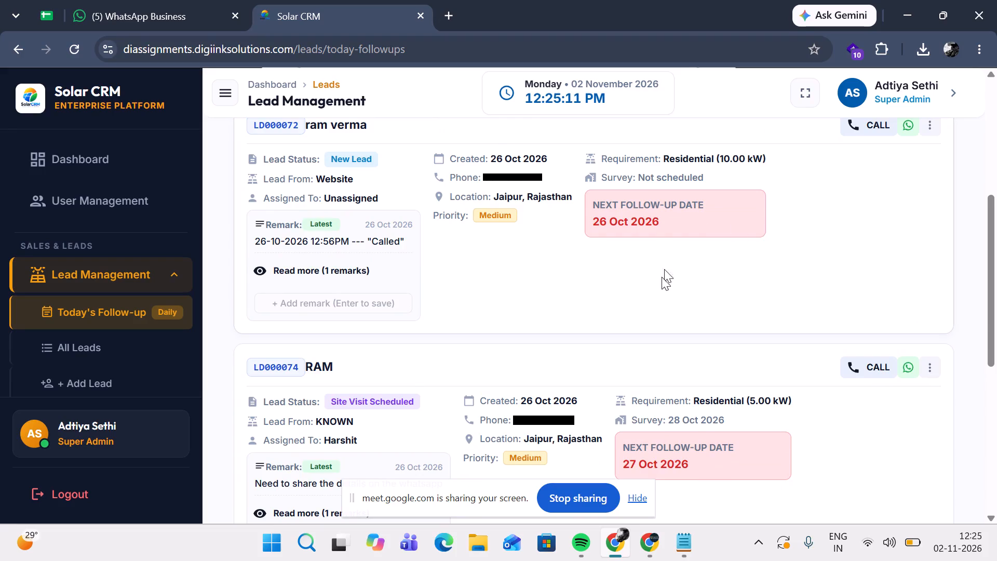
scroll(548, 224, "up", 1)
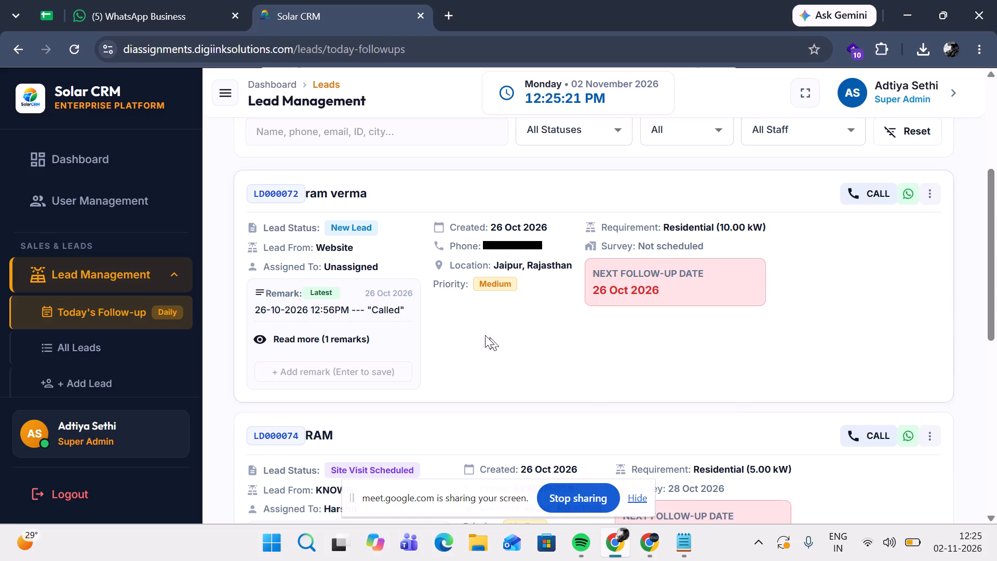
scroll(470, 313, "up", 1)
scroll(398, 138, "up", 1)
scroll(398, 138, "down", 1)
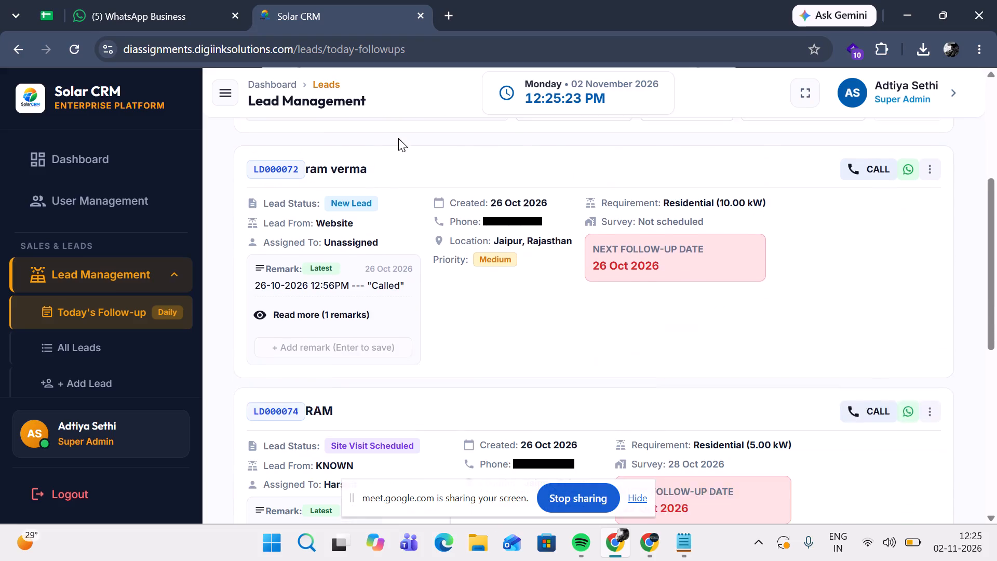
scroll(398, 138, "down", 1)
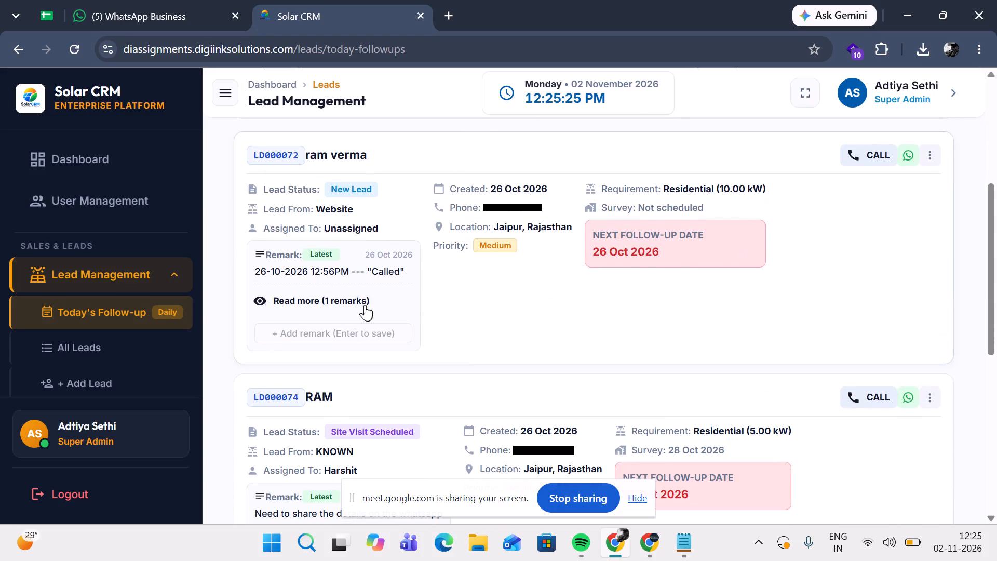
left_click(359, 302)
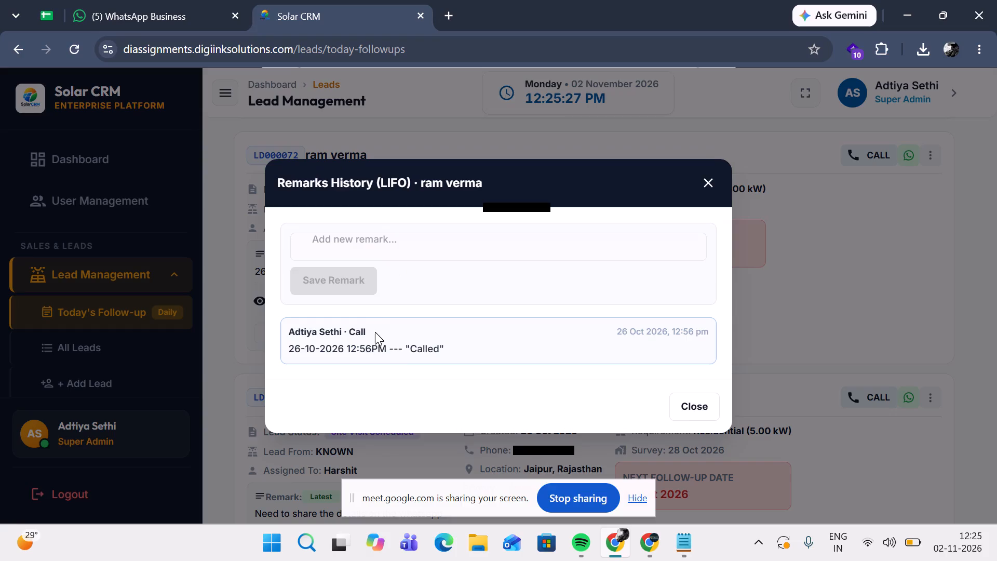
scroll(527, 312, "up", 1)
left_click(704, 410)
scroll(555, 353, "down", 1)
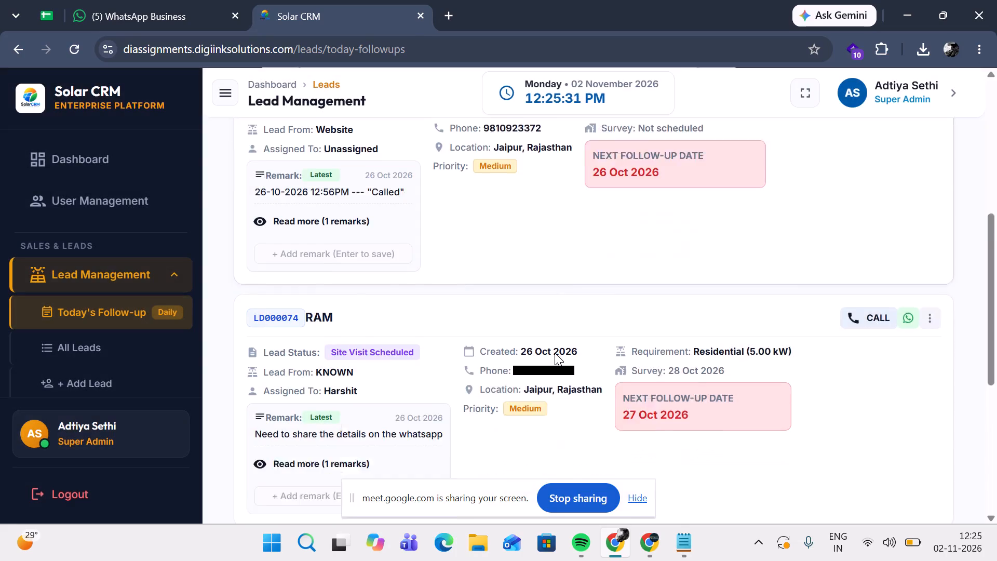
scroll(555, 353, "down", 1)
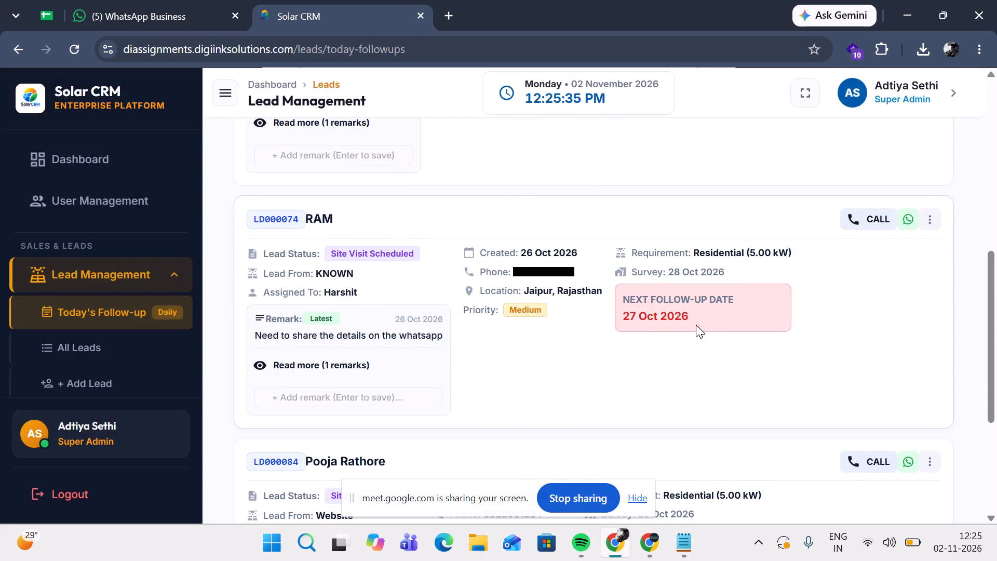
left_click(300, 373)
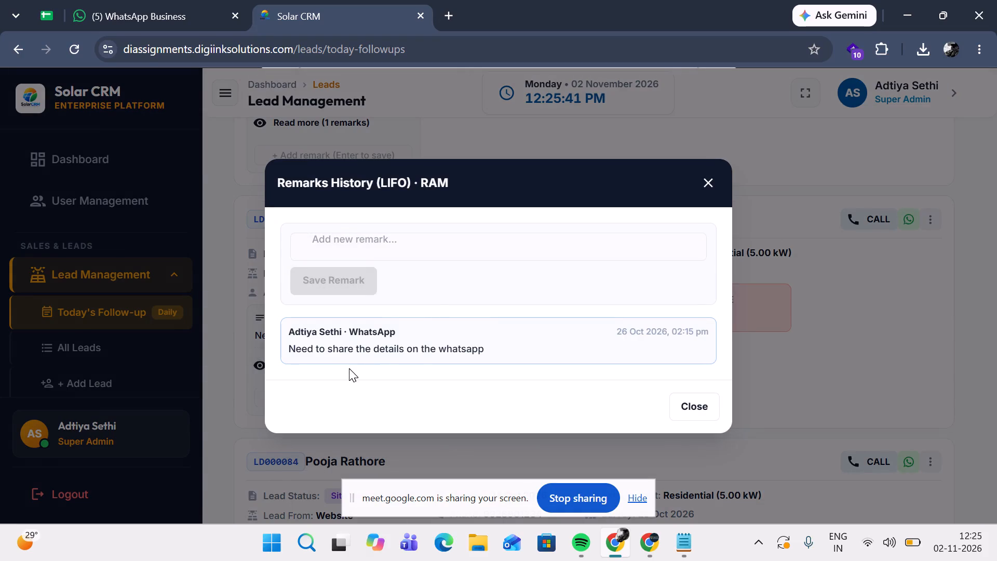
key("Escape")
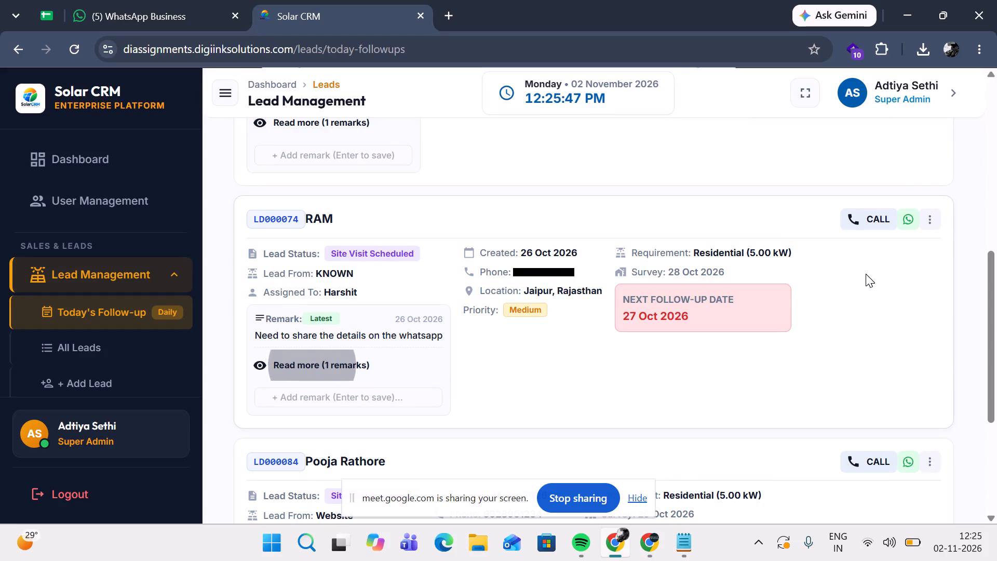
scroll(596, 437, "down", 2)
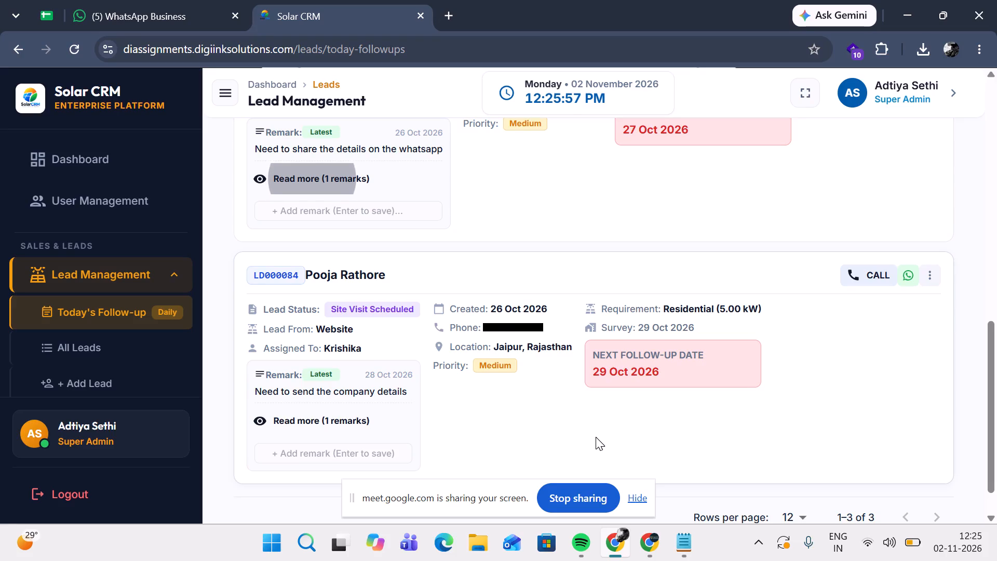
scroll(596, 437, "up", 1)
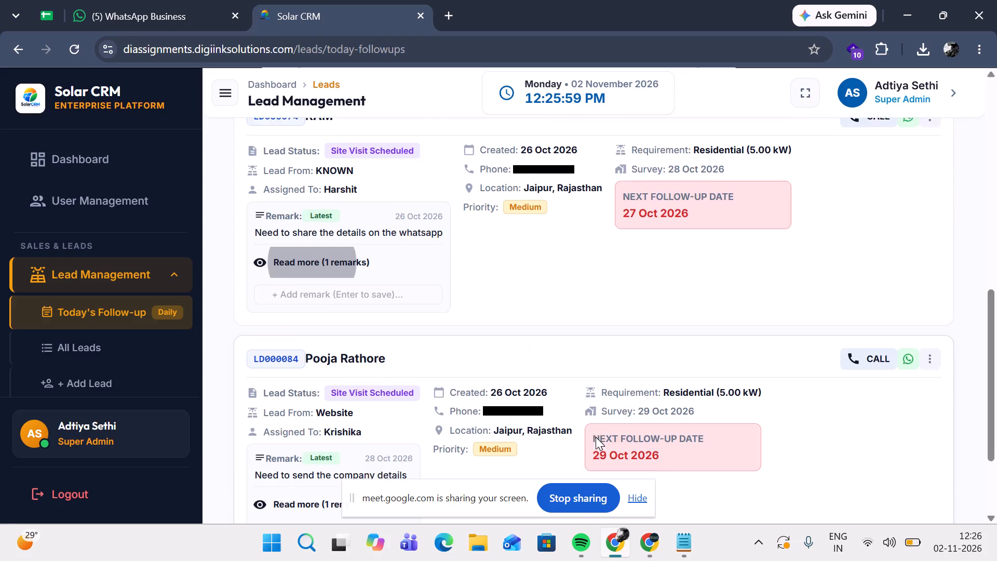
scroll(596, 437, "up", 1)
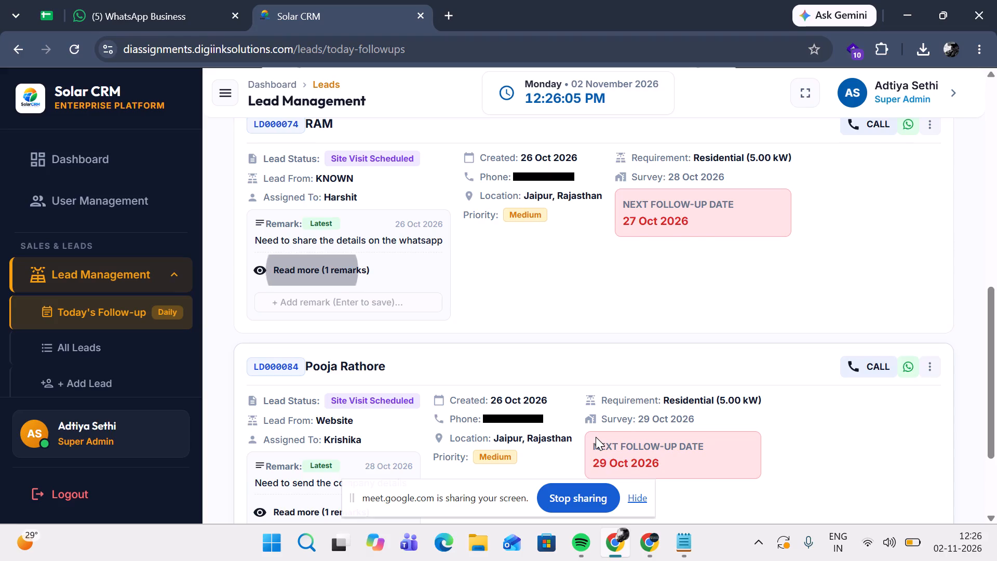
scroll(596, 437, "up", 2)
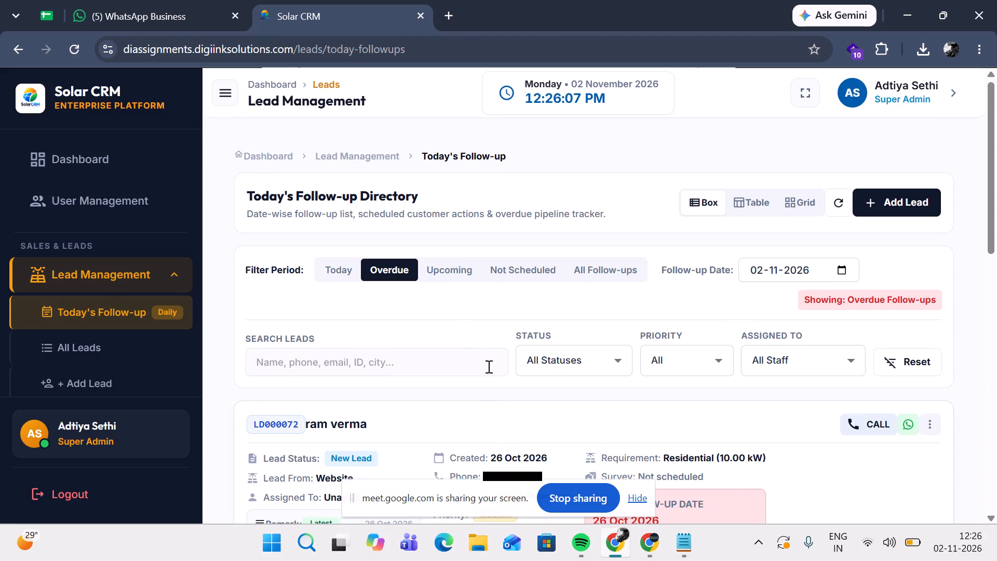
left_click(461, 268)
scroll(518, 395, "down", 3)
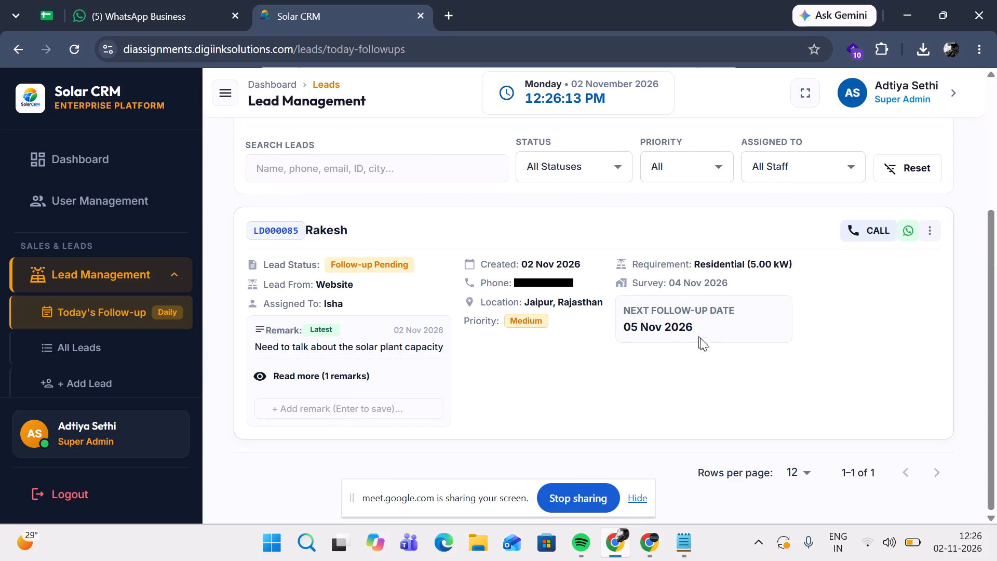
left_click(317, 377)
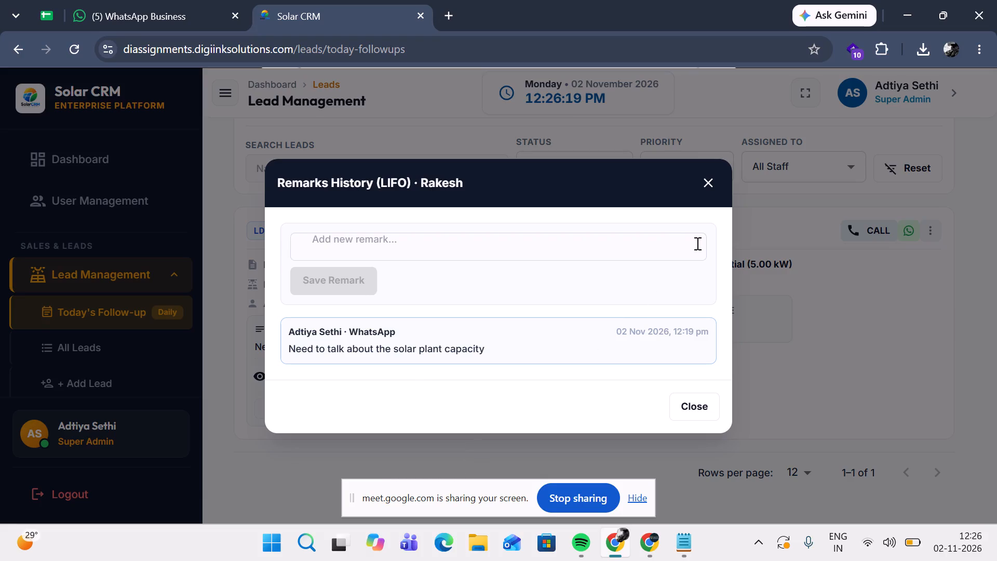
left_click(710, 182)
scroll(710, 182, "up", 2)
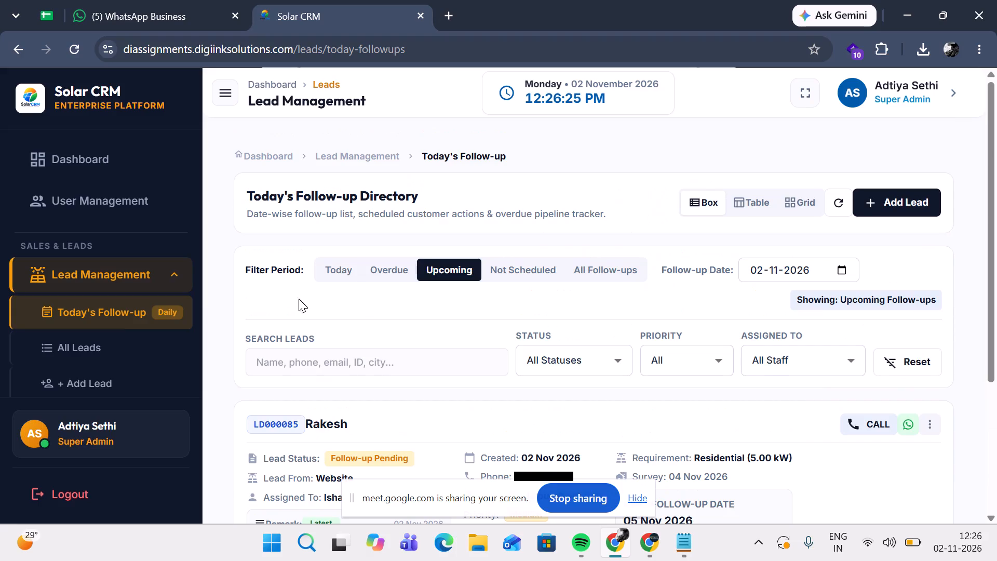
Visit the All Leads directory, look over the new lead form down to its client milestones section, and close it.
scroll(135, 317, "down", 1)
left_click(135, 317)
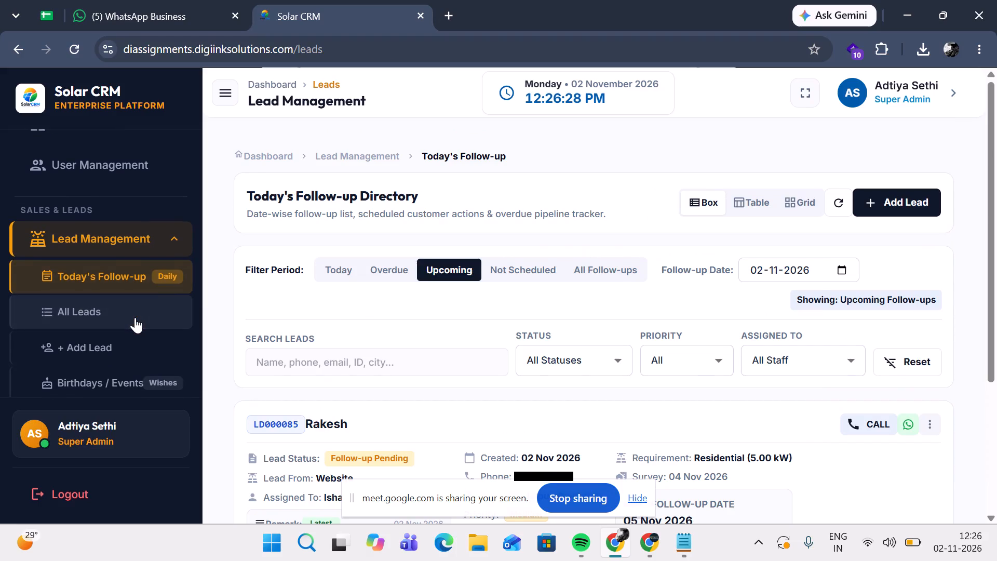
left_click(131, 346)
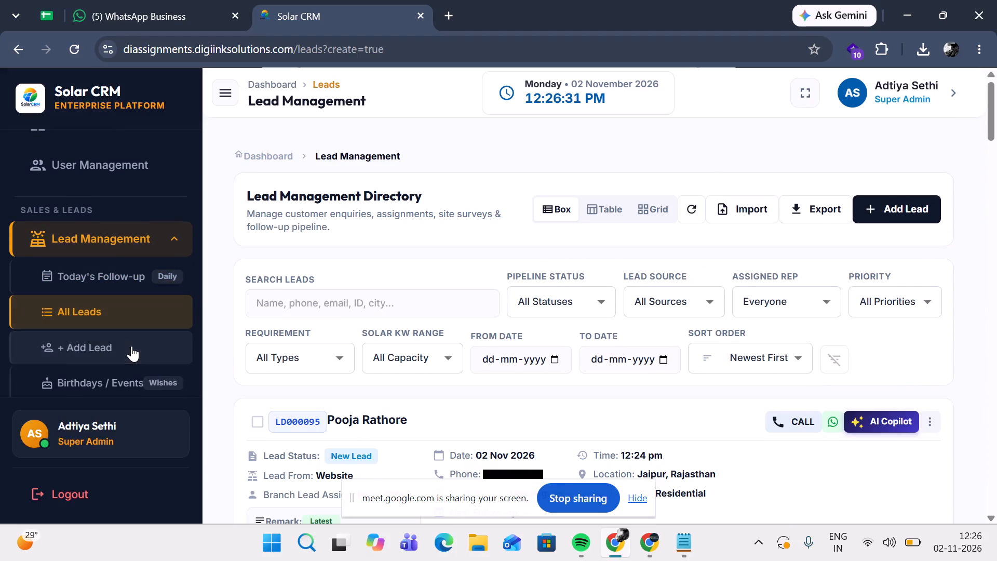
scroll(496, 254, "down", 4)
key("Escape")
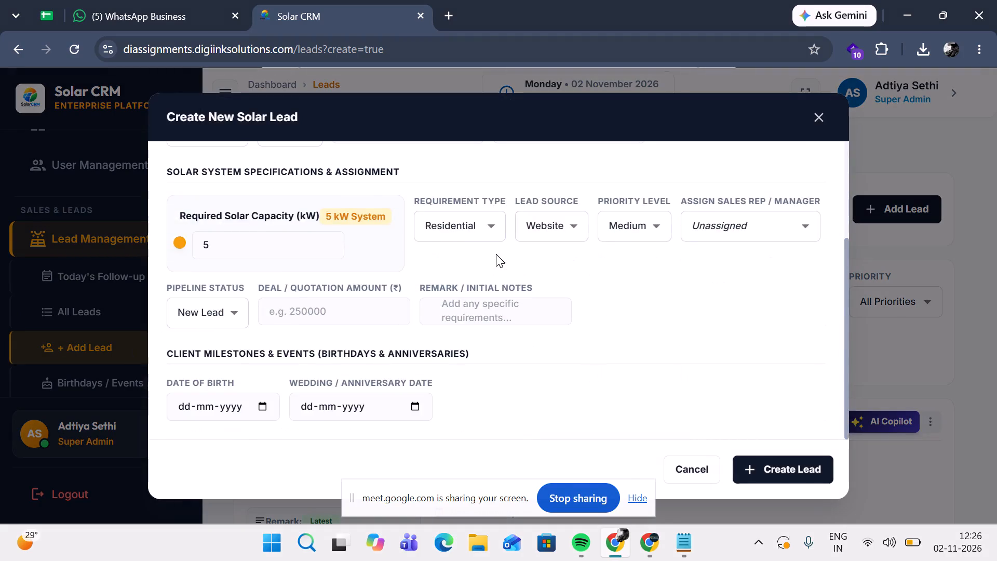
Open the Birthdays / Events page, hide the screen-sharing notice, and look through today's client milestones.
left_click(133, 391)
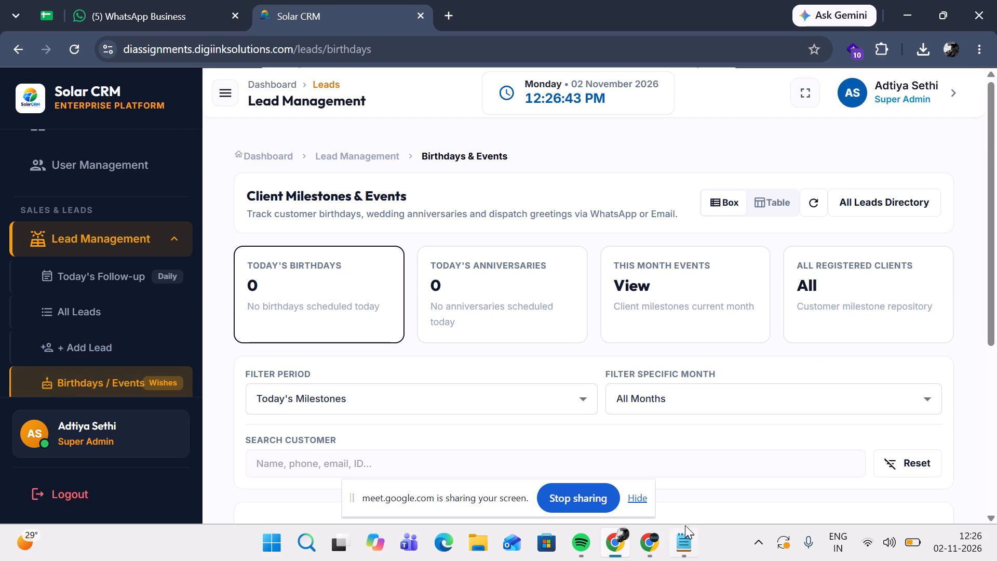
left_click(632, 501)
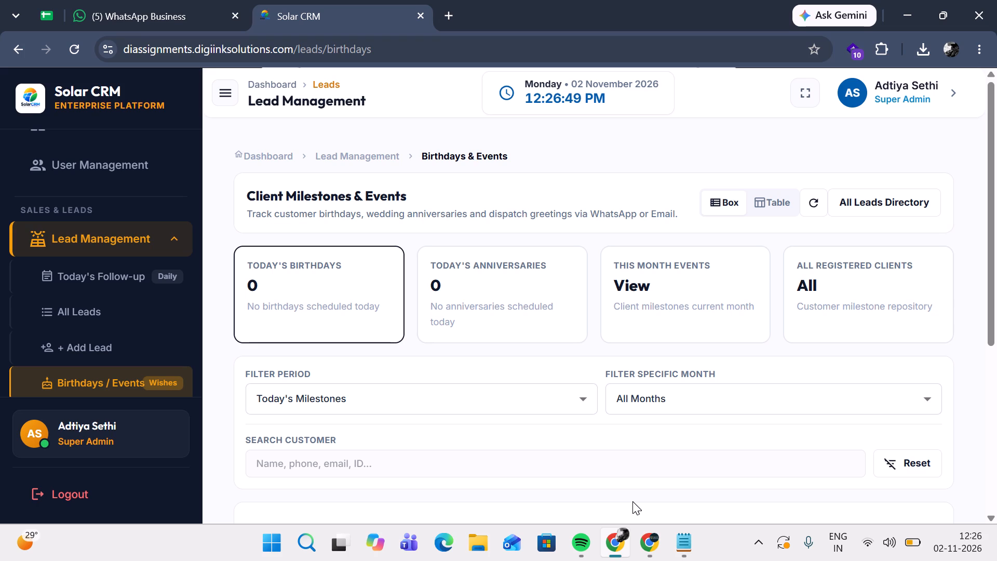
scroll(632, 501, "down", 1)
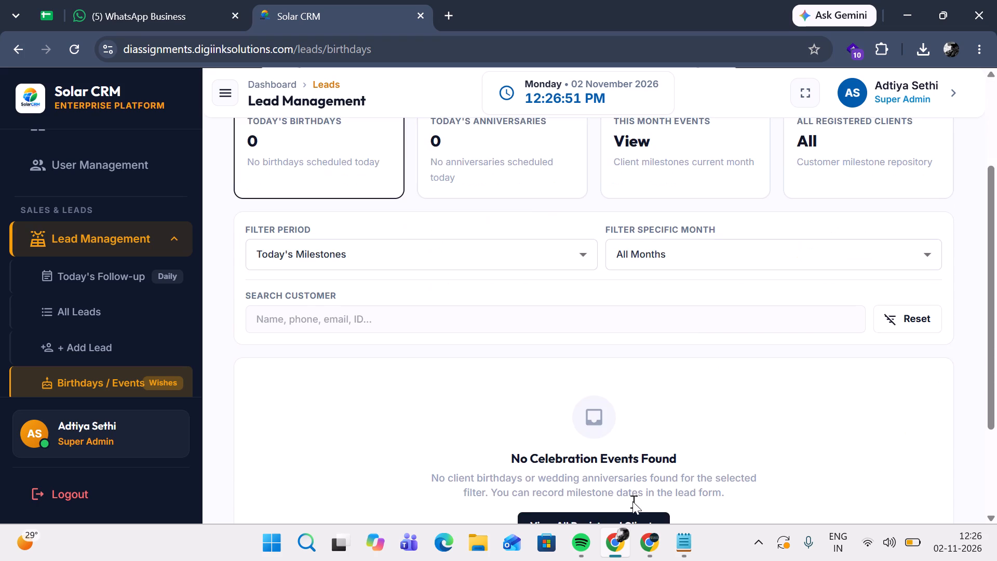
scroll(446, 435, "up", 1)
scroll(453, 461, "down", 2)
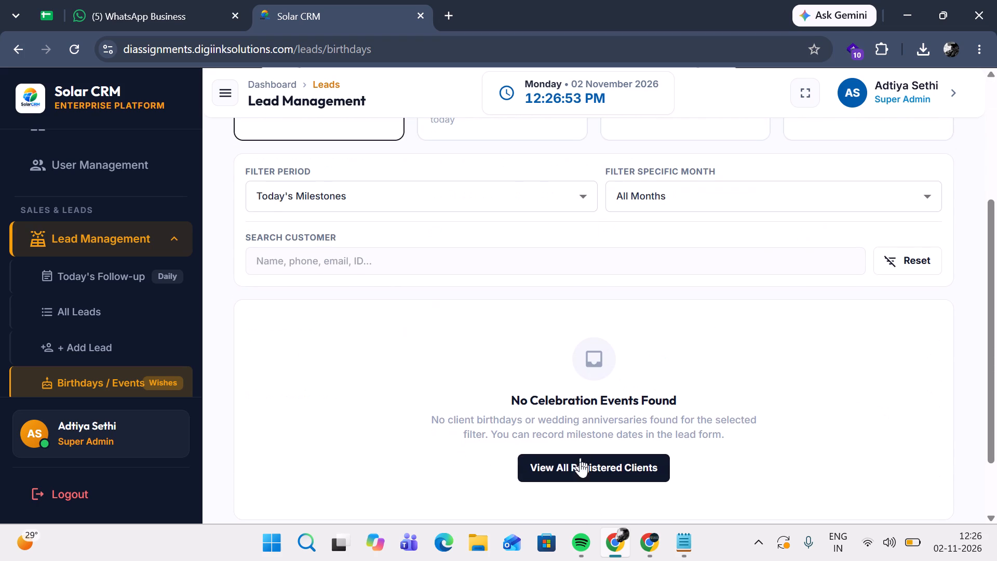
left_click(140, 276)
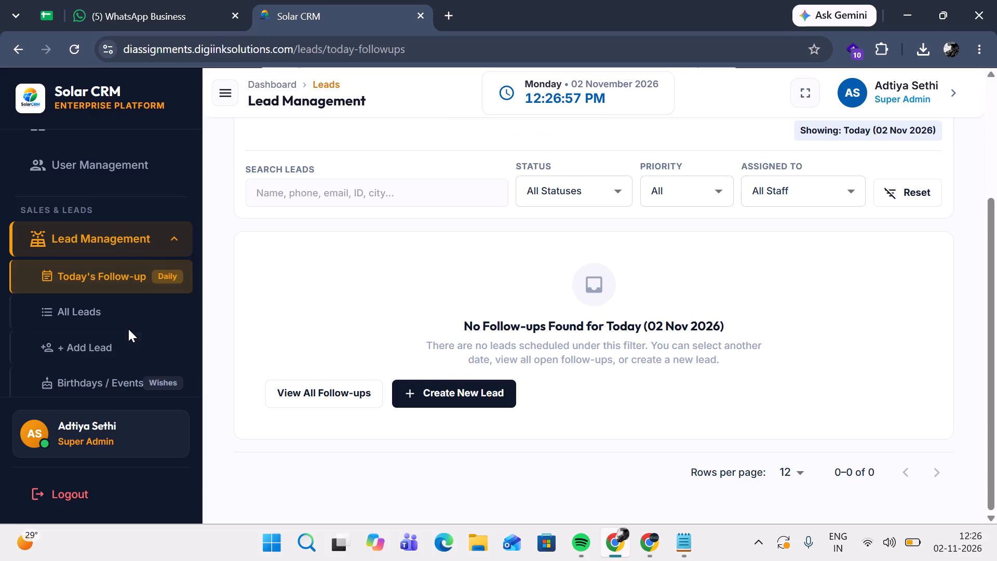
left_click(146, 311)
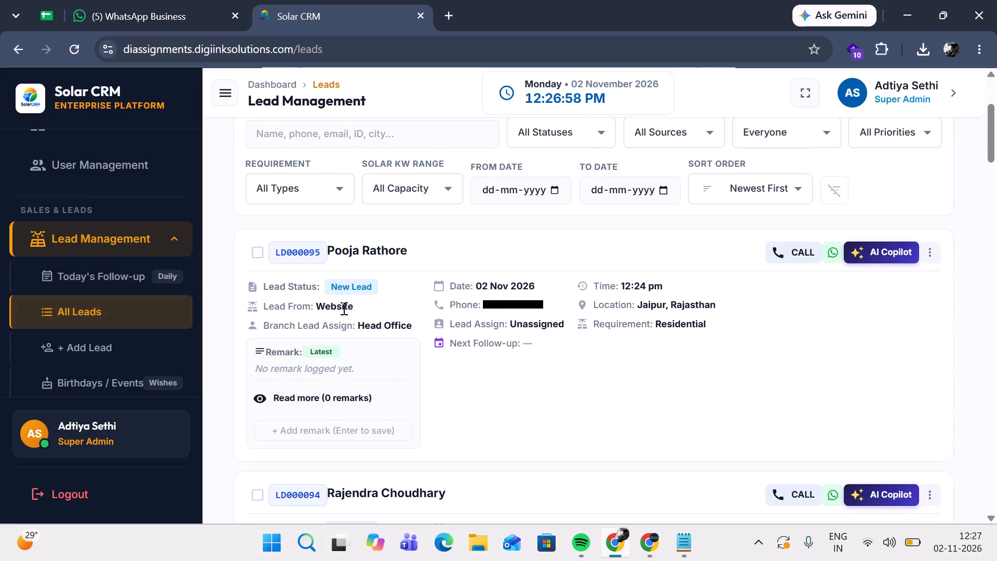
left_click(938, 242)
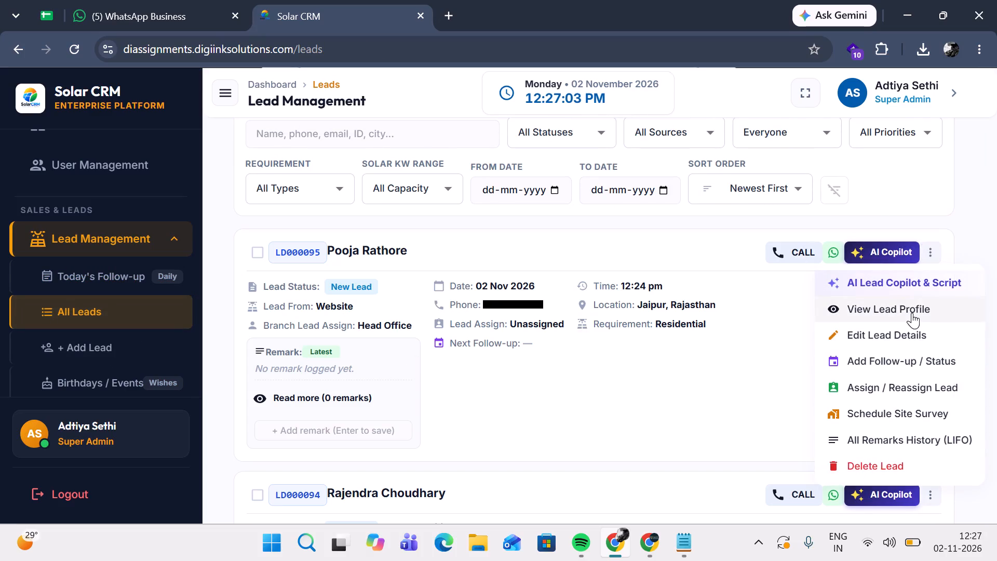
left_click(914, 337)
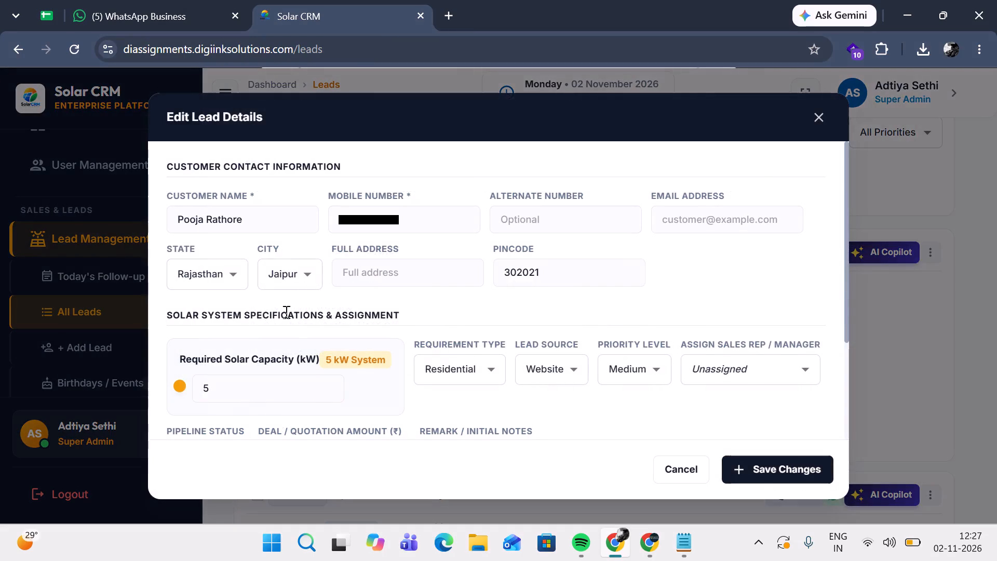
scroll(381, 361, "down", 6)
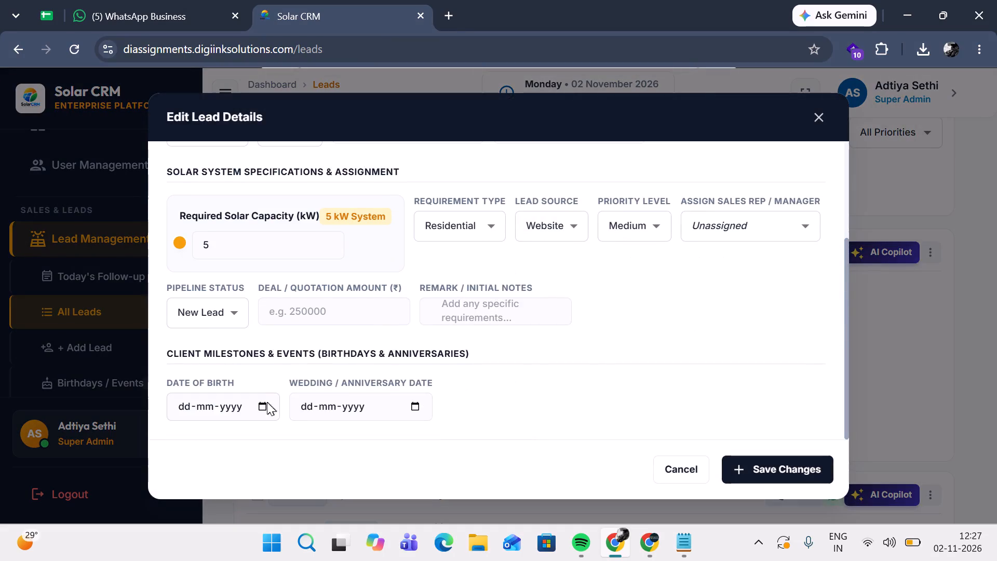
left_click(260, 407)
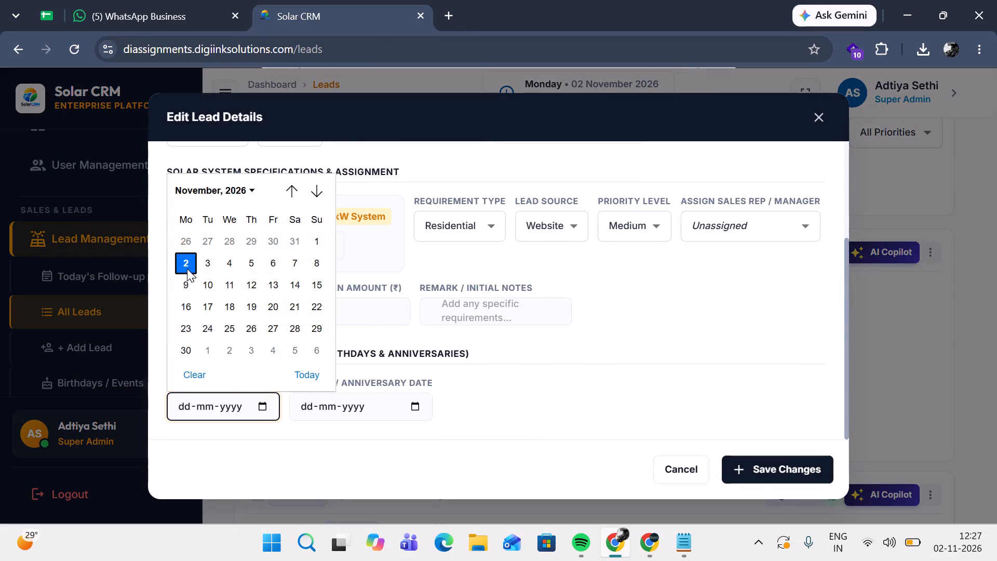
left_click(187, 269)
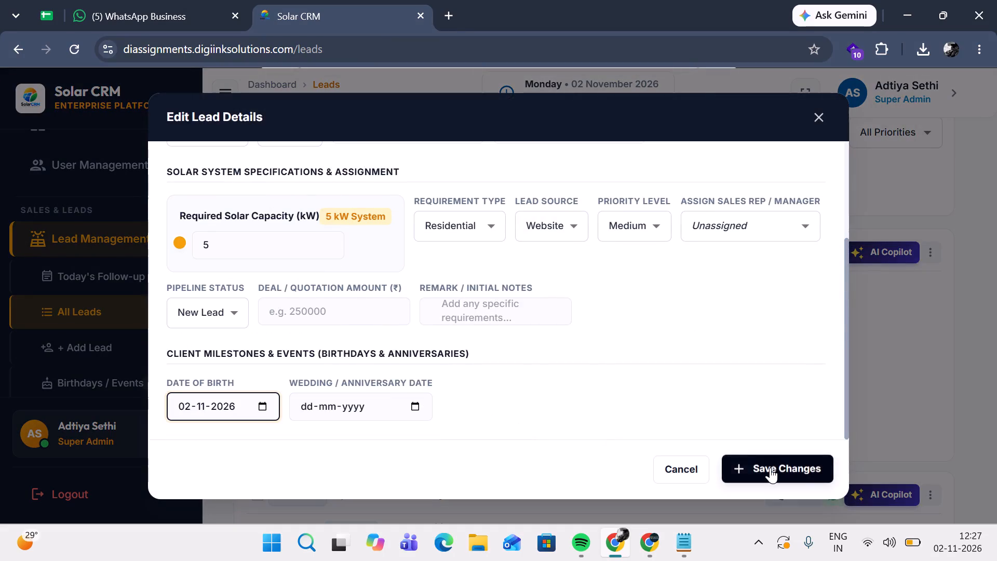
left_click(770, 468)
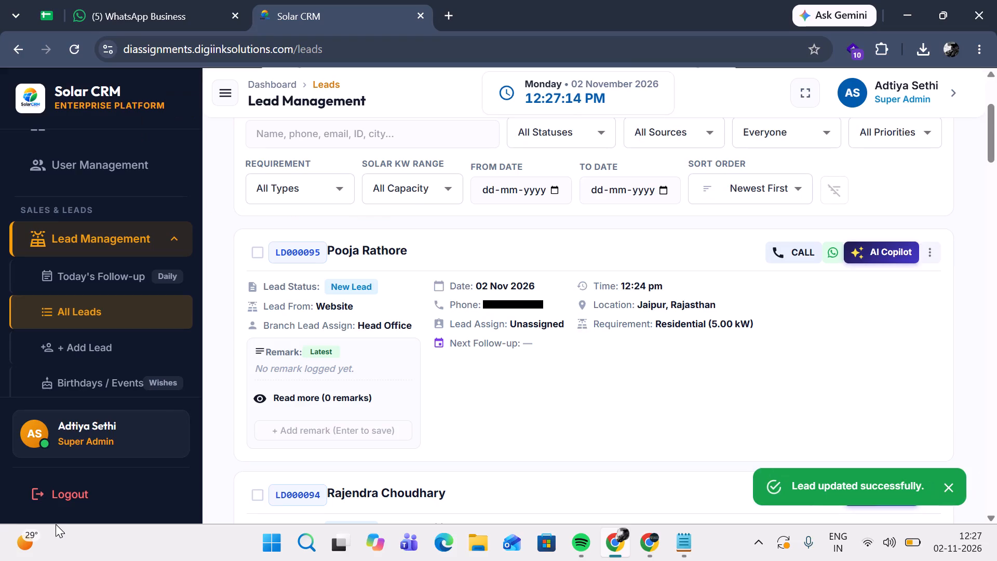
Return to the Birthdays / Events page to view today's client milestones.
left_click(109, 378)
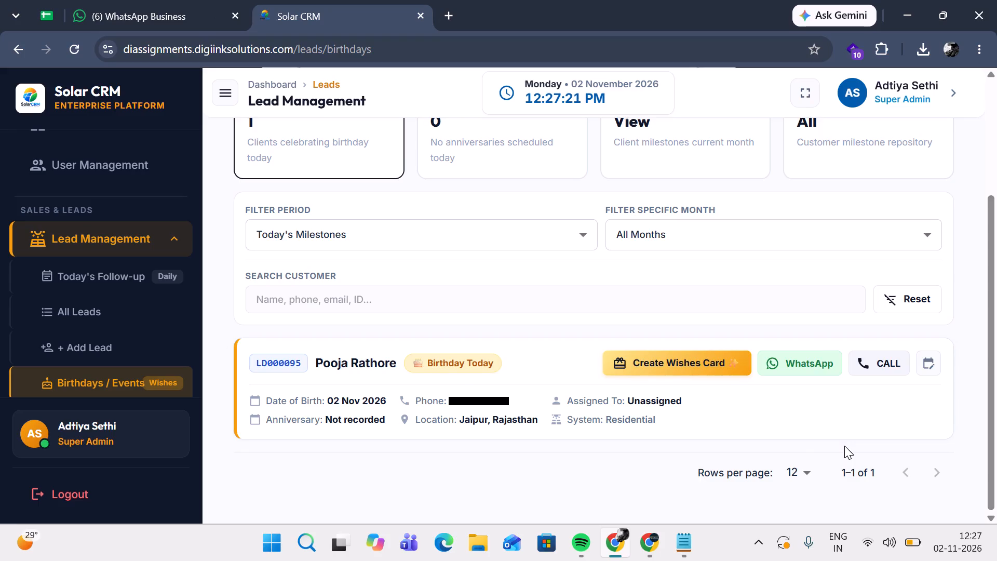
Create a wishes card for today's birthday client, switching the occasion to Anniversary and choosing the Royal 24K Gold template.
left_click(696, 367)
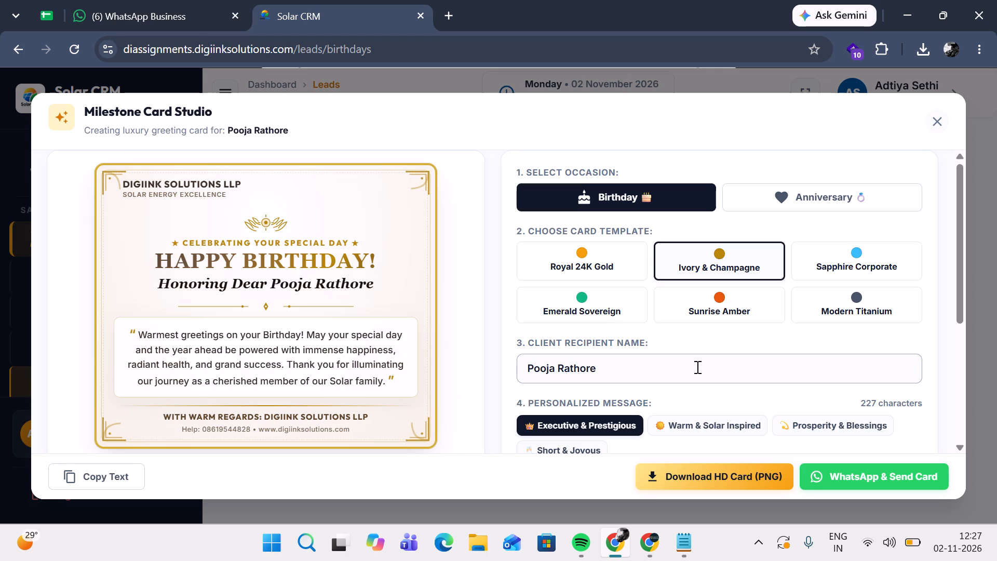
scroll(327, 295, "down", 2)
scroll(327, 295, "up", 4)
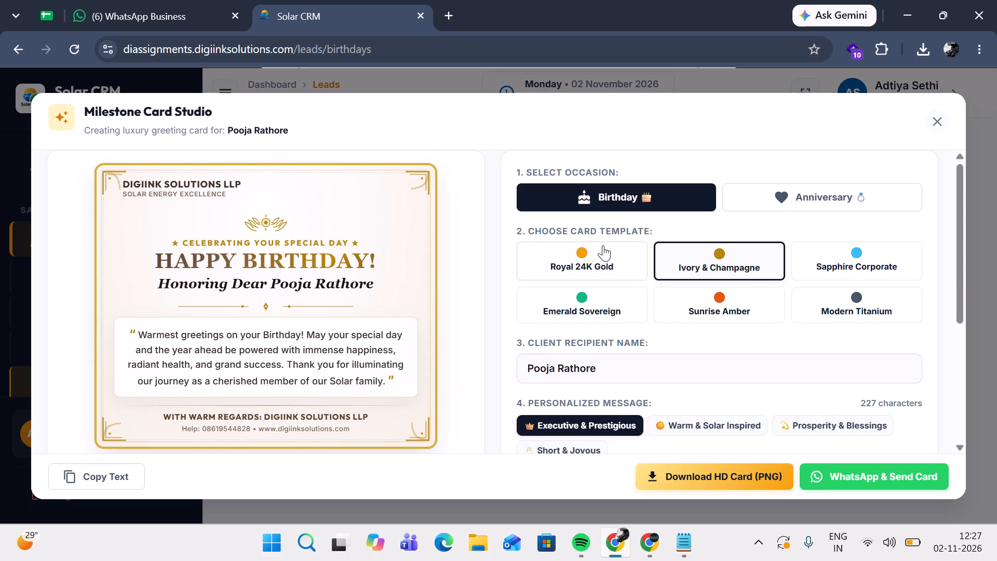
left_click(825, 194)
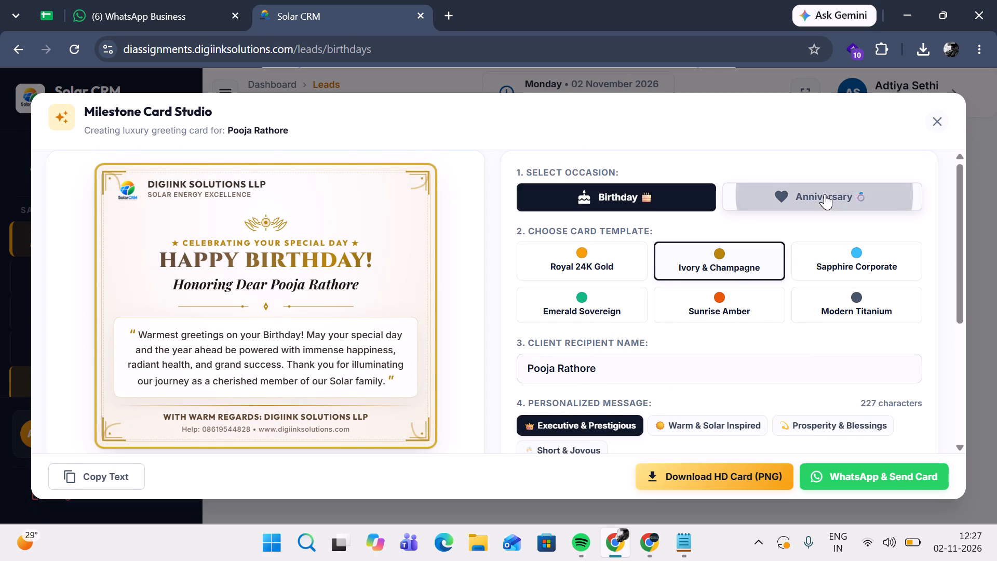
left_click(602, 270)
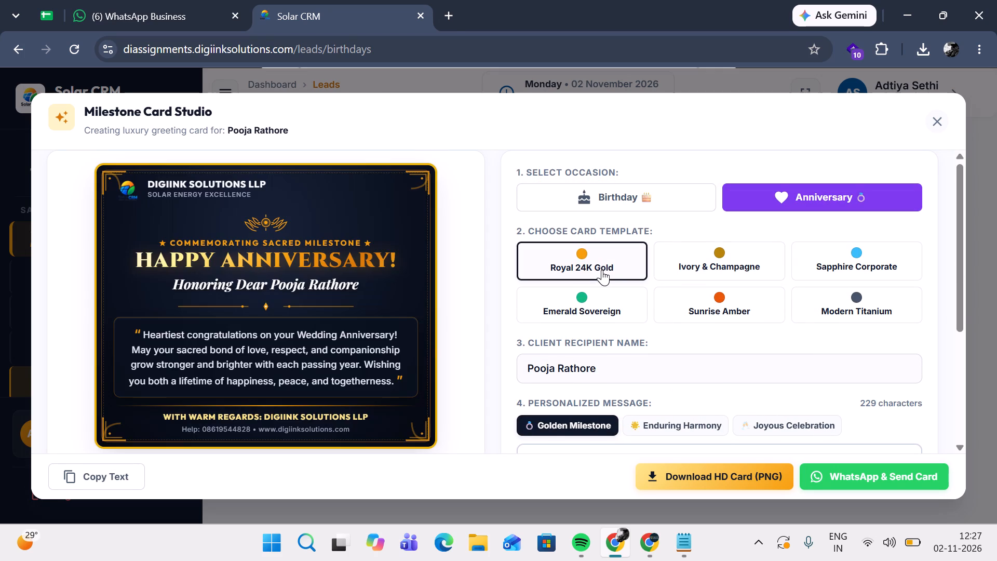
Apply the Enduring Harmony wording as the card's personalized message, keeping the client recipient name as it is.
scroll(602, 270, "down", 2)
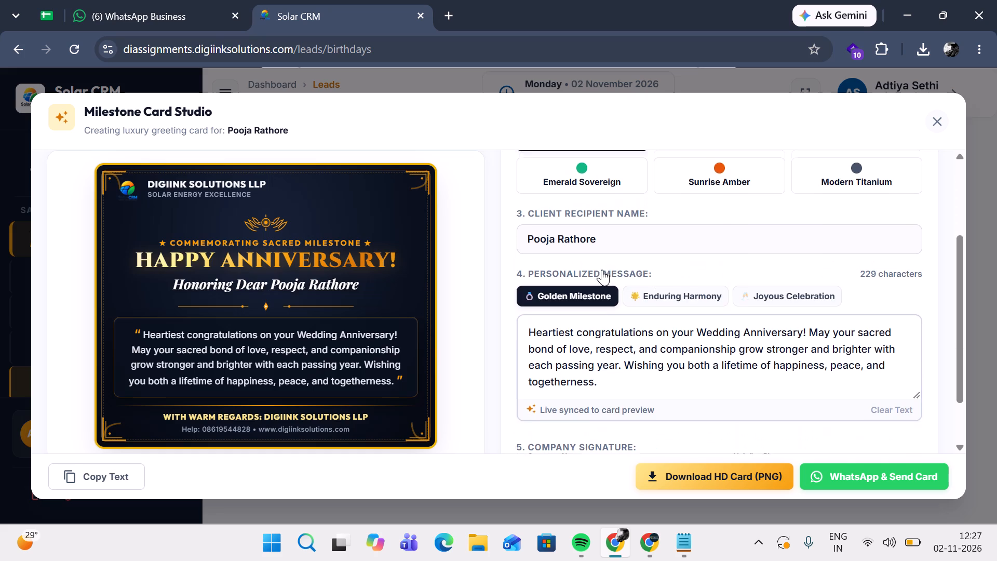
left_click(625, 231)
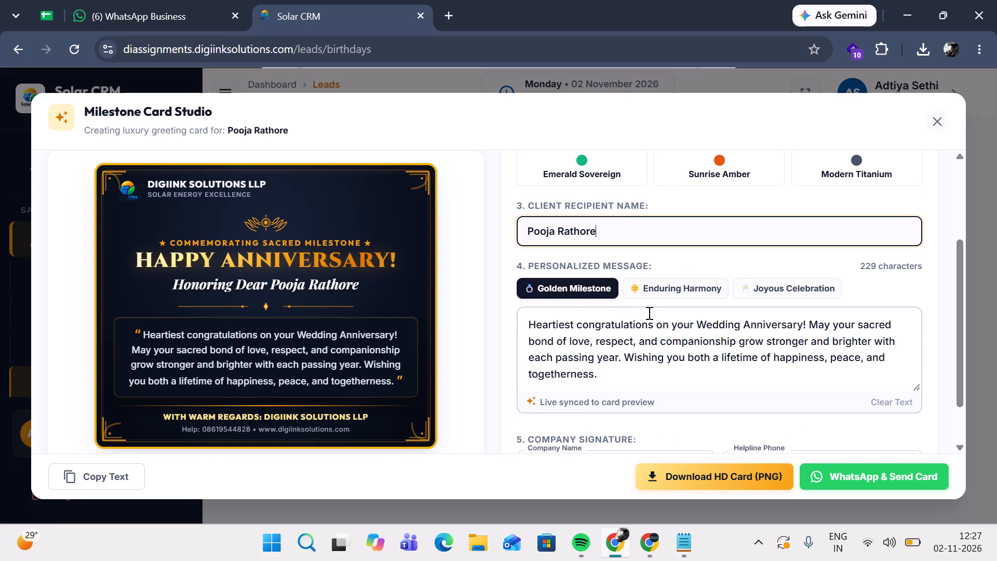
left_click(701, 290)
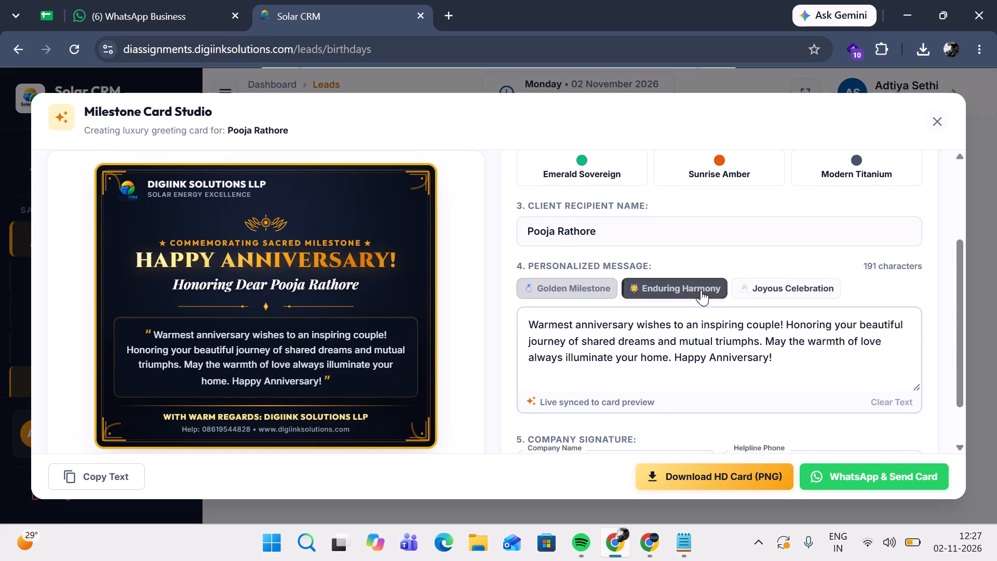
Check the card's company signature details and download the anniversary card as an HD PNG.
scroll(699, 371, "down", 2)
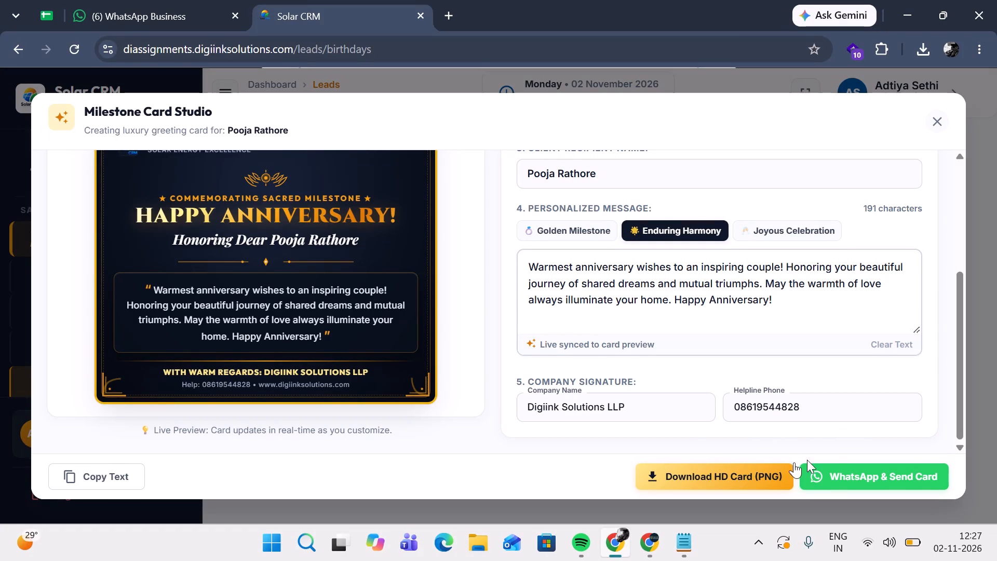
left_click(752, 472)
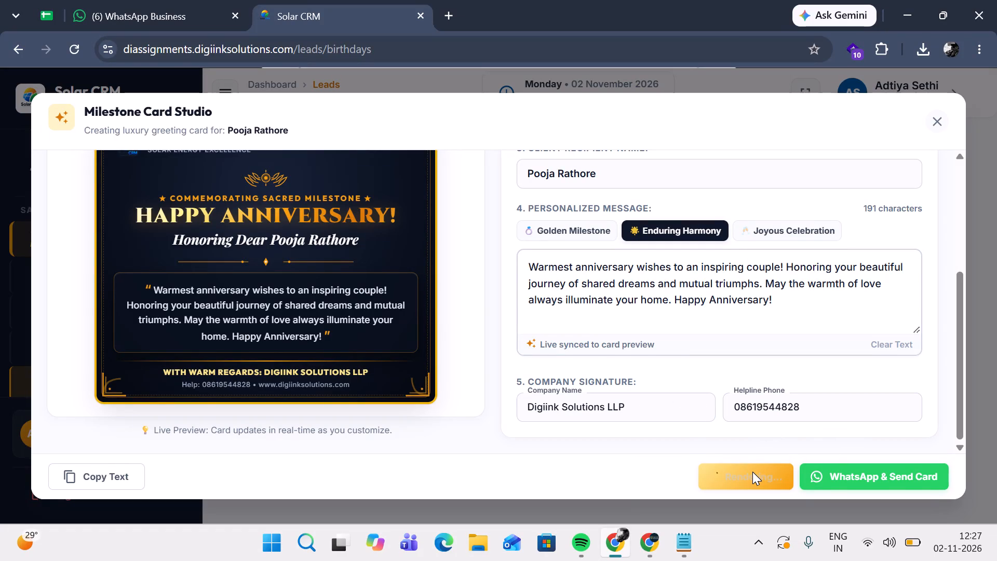
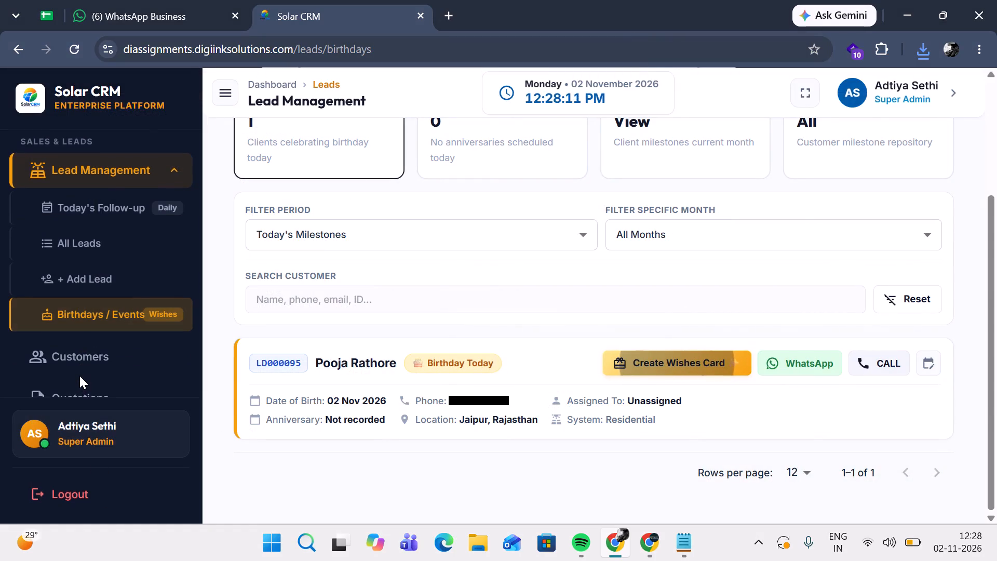
Open the Customers directory to view the converted customer records.
scroll(79, 376, "down", 2)
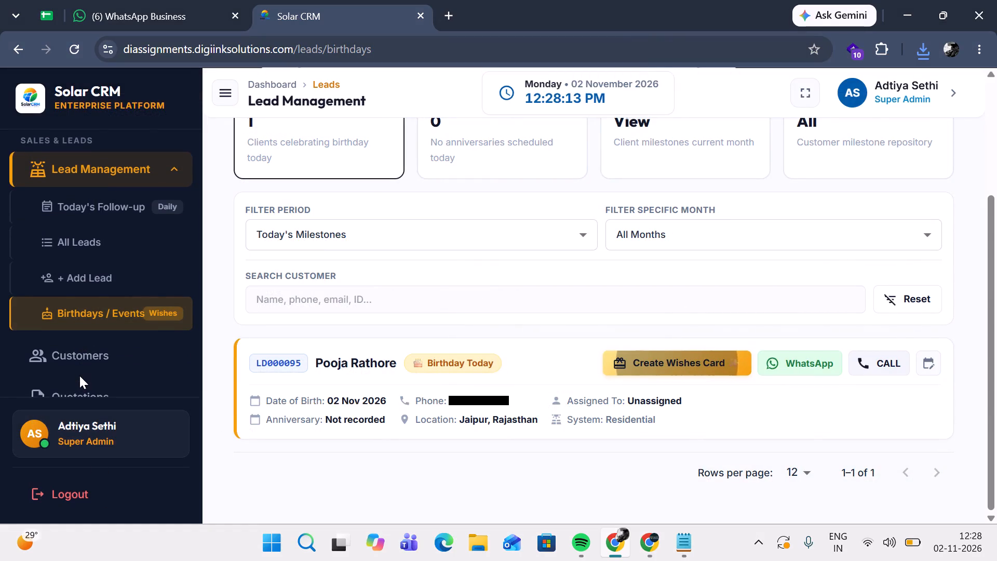
scroll(85, 380, "down", 1)
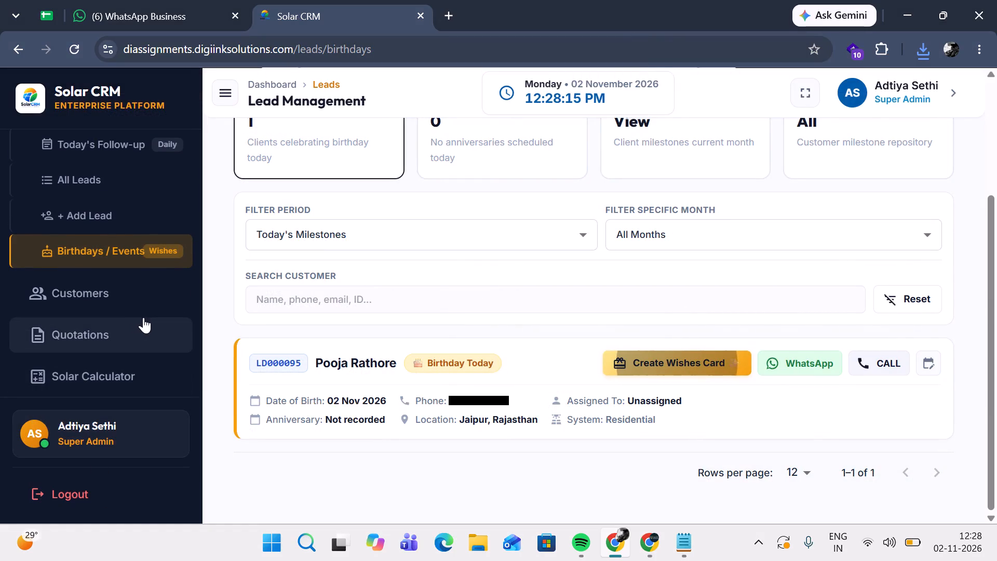
left_click(150, 288)
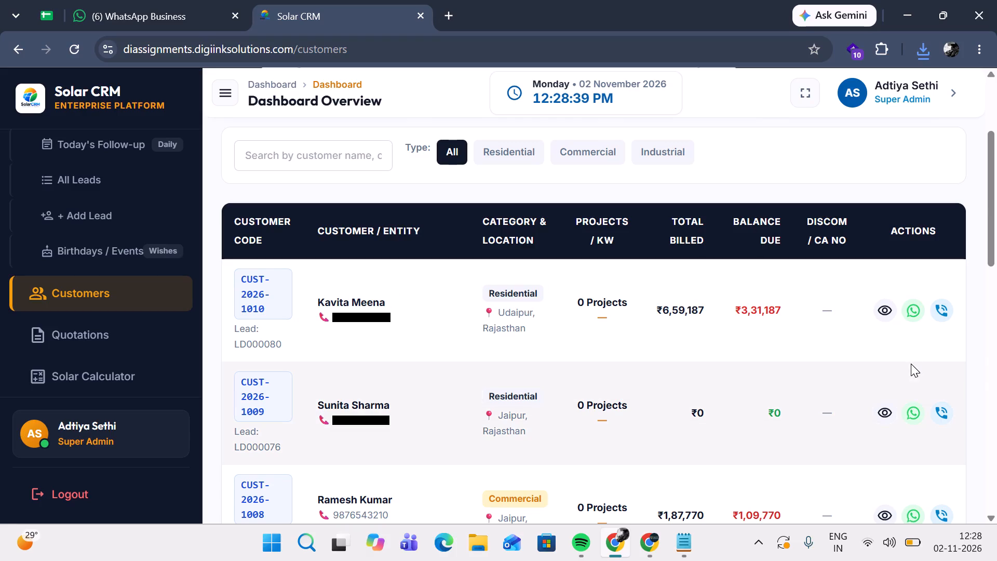
left_click(885, 314)
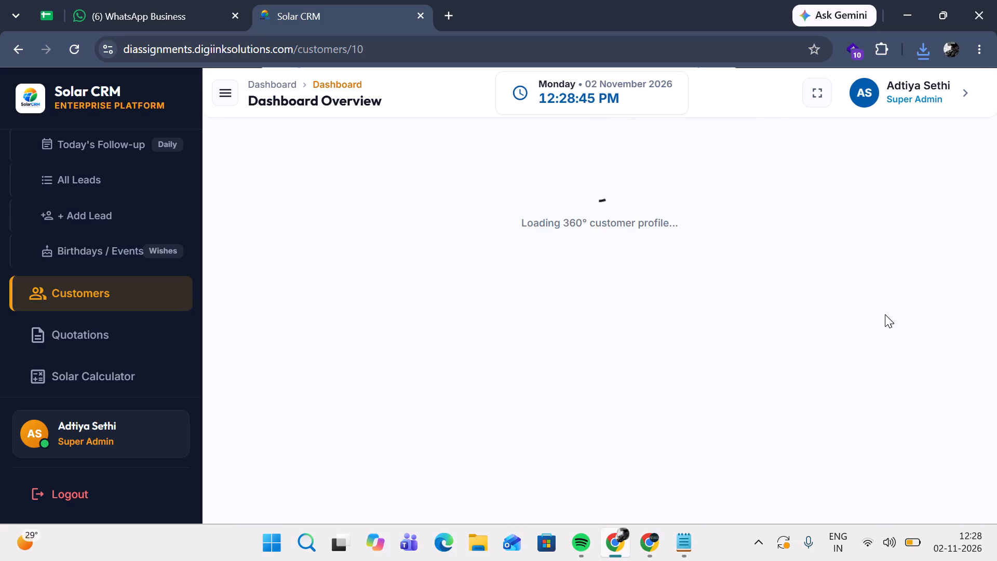
scroll(704, 348, "down", 1)
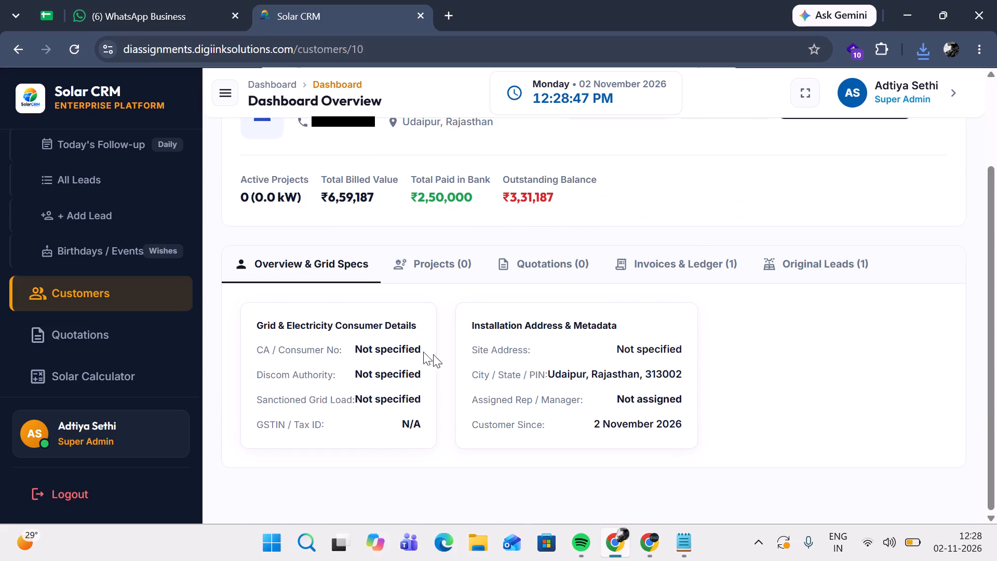
scroll(426, 238, "up", 2)
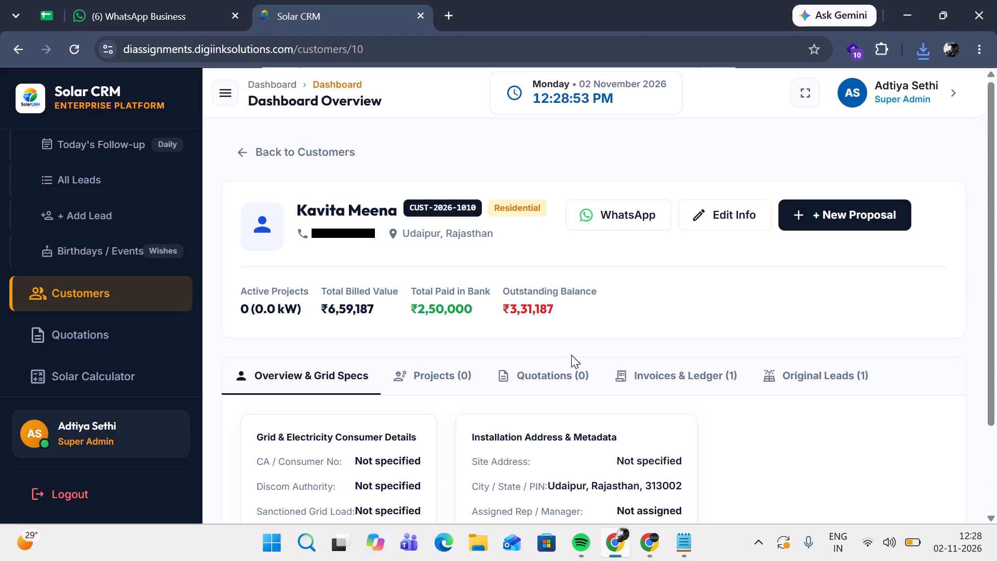
scroll(559, 402, "down", 2)
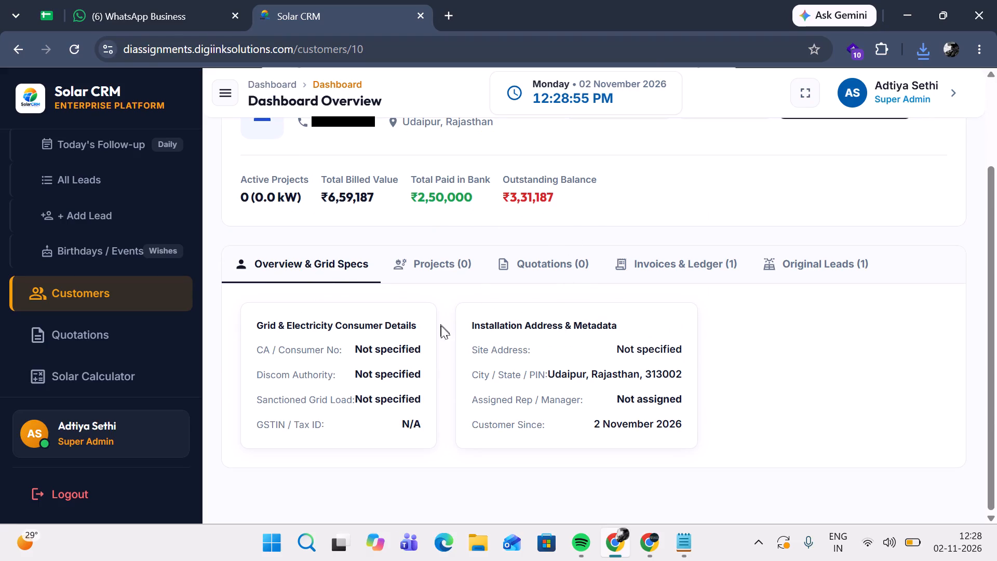
left_click(430, 260)
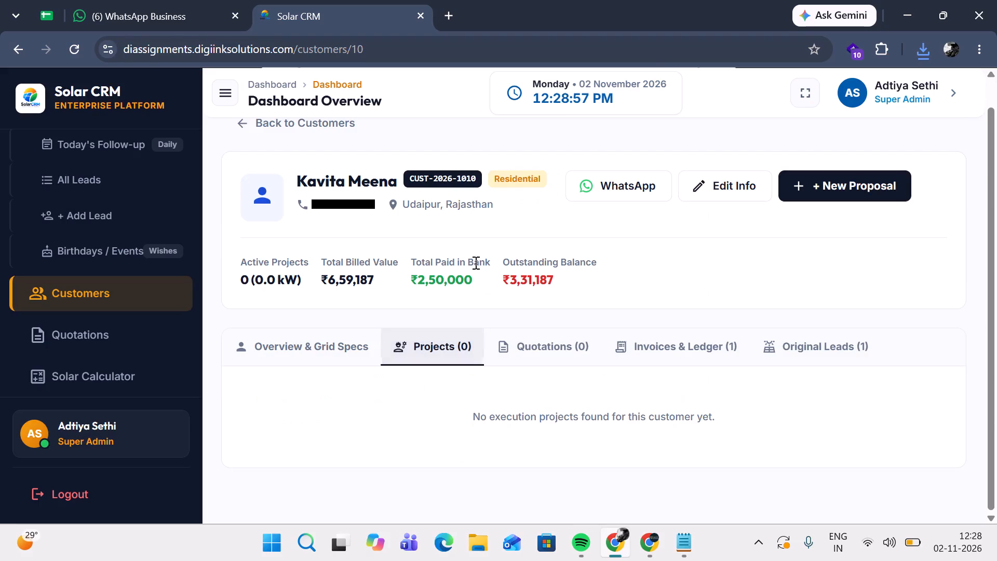
left_click(562, 350)
left_click(666, 344)
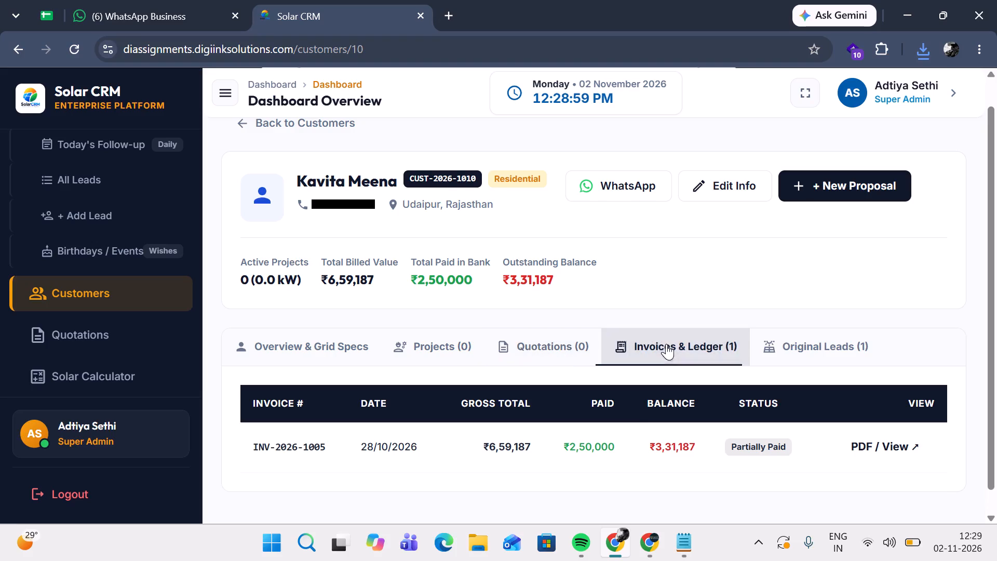
scroll(633, 402, "down", 1)
left_click(826, 327)
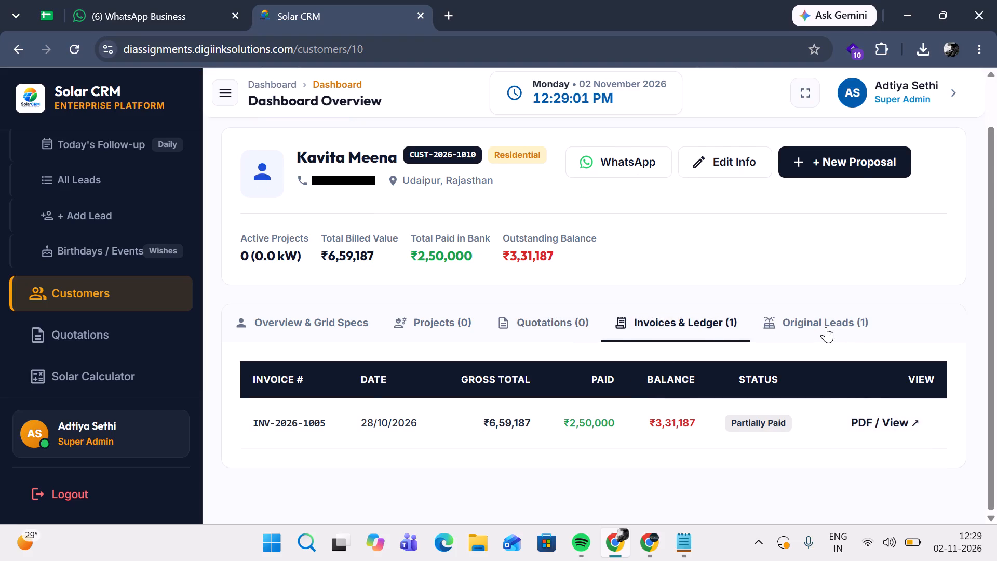
scroll(716, 428, "left", 3)
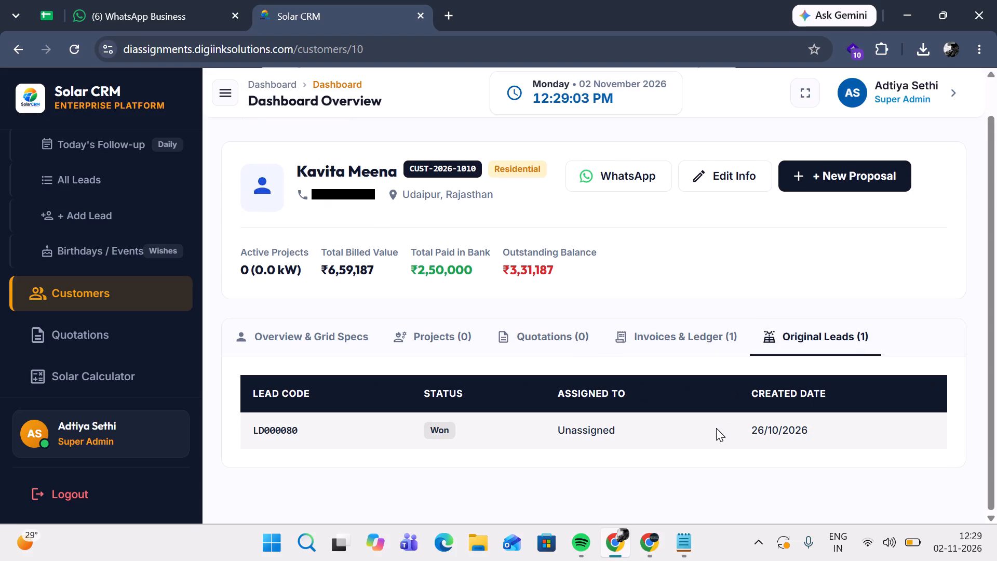
scroll(558, 430, "up", 2)
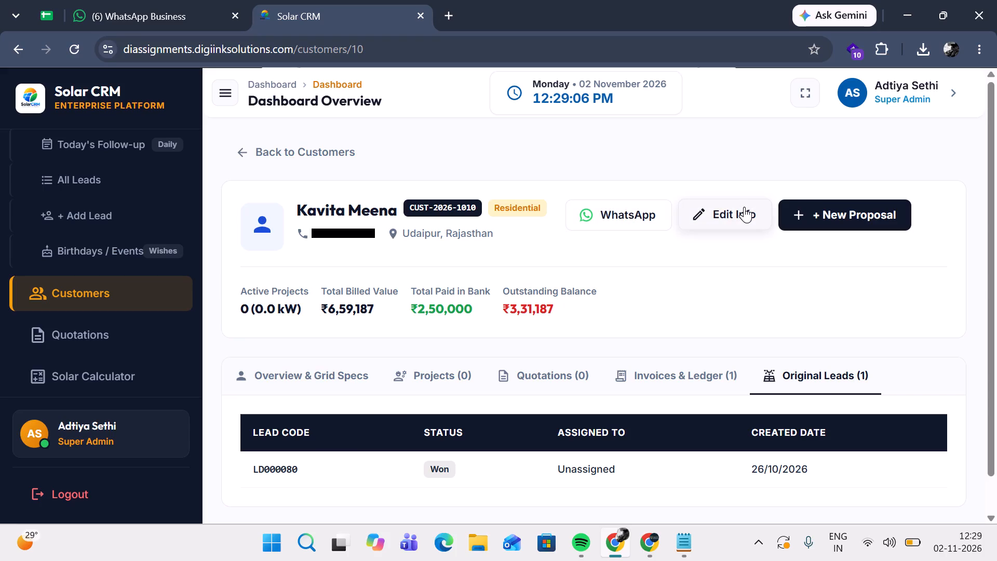
Follow the new proposal option from the customer profile and look through the Solar Quotations & Web Proposals list.
left_click(820, 216)
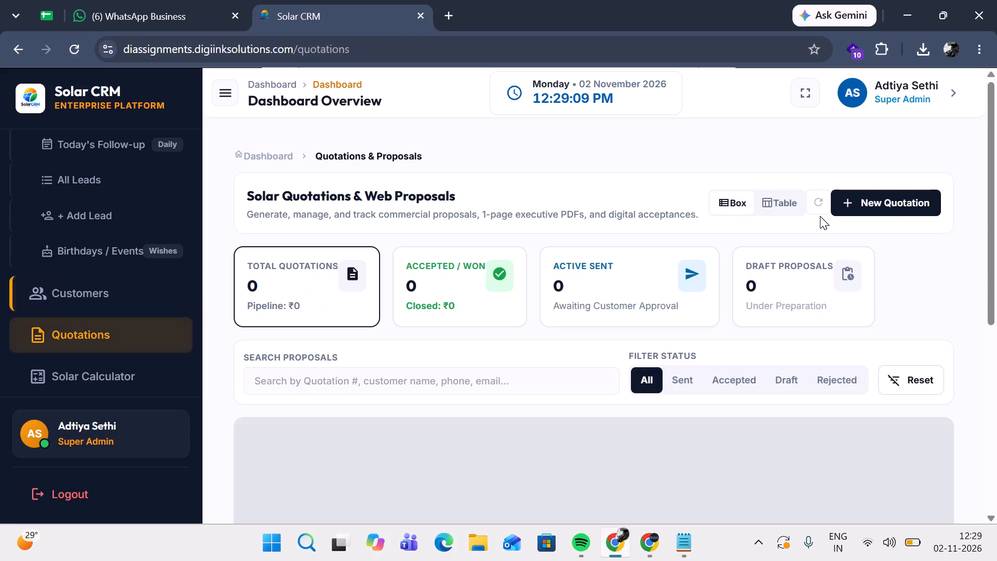
scroll(601, 379, "down", 2)
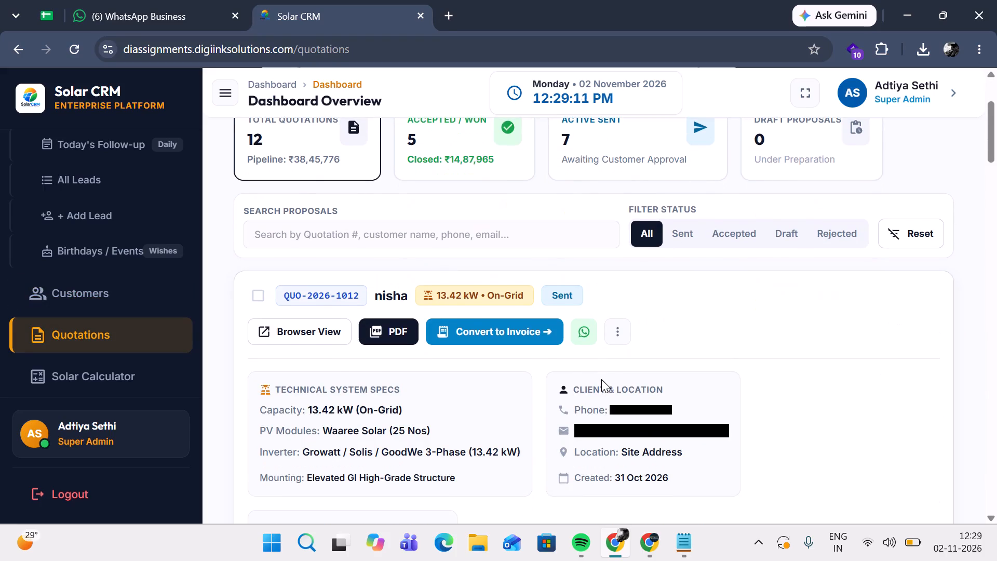
scroll(601, 379, "down", 2)
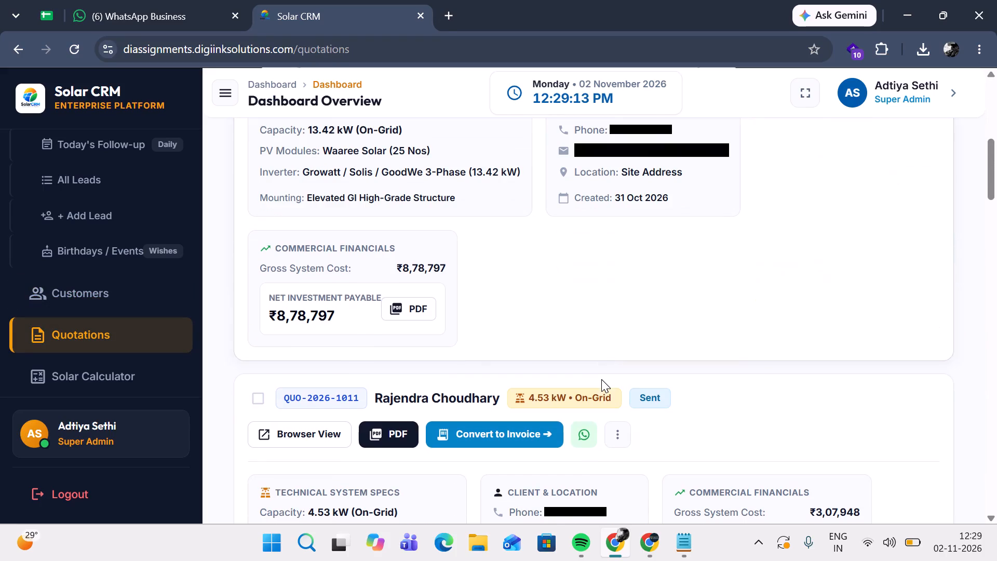
scroll(601, 379, "down", 1)
scroll(602, 382, "up", 2)
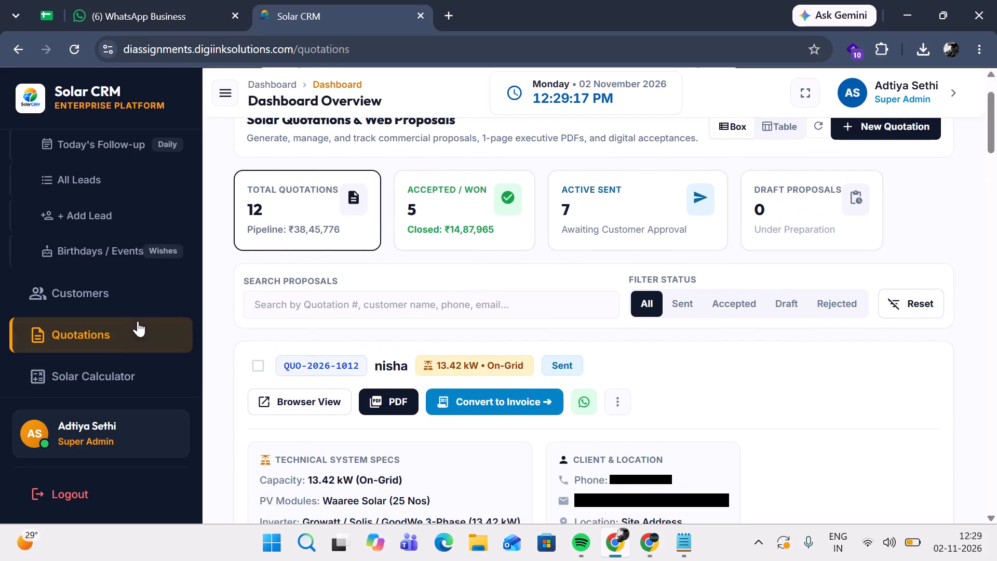
Revisit the Customer Directory summary and return to the Quotations & Proposals page.
left_click(139, 291)
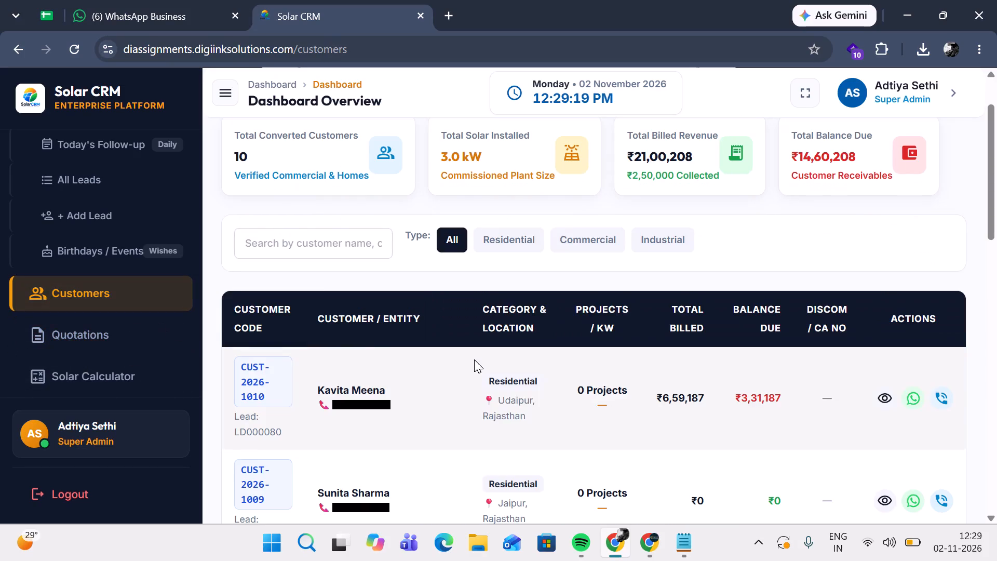
scroll(474, 359, "up", 2)
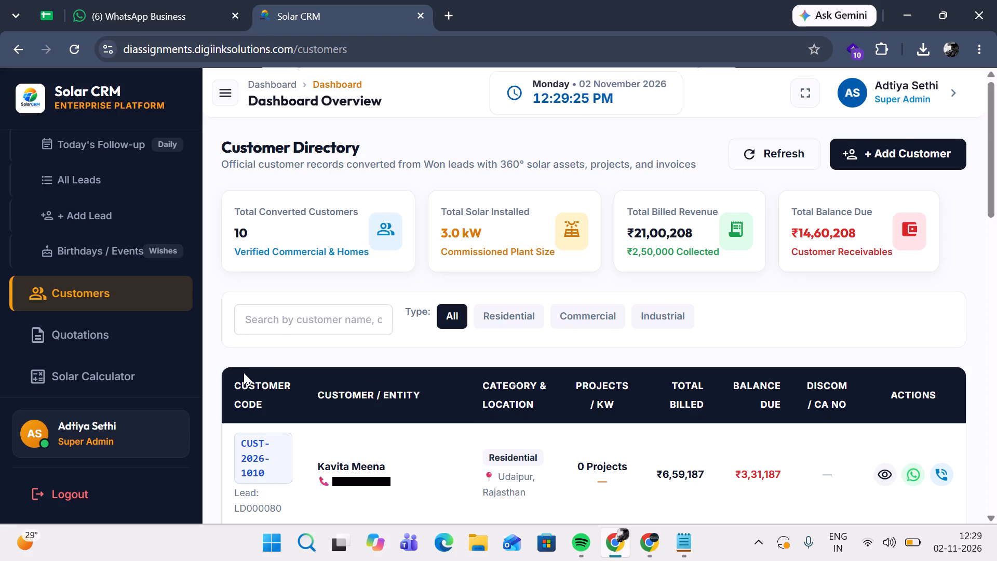
left_click(87, 343)
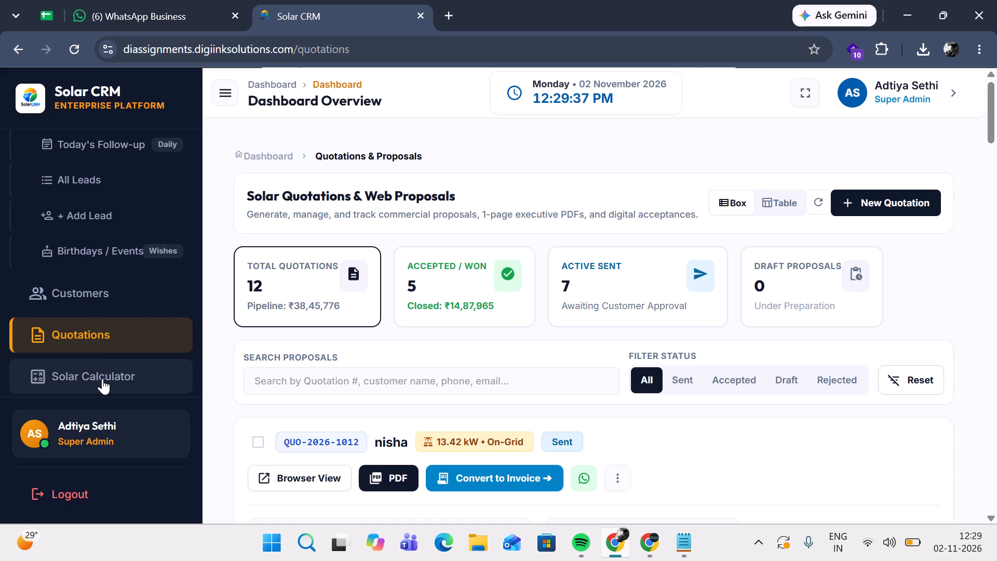
Open the Solar Calculator and look over its calculation modes and input sections.
left_click(103, 379)
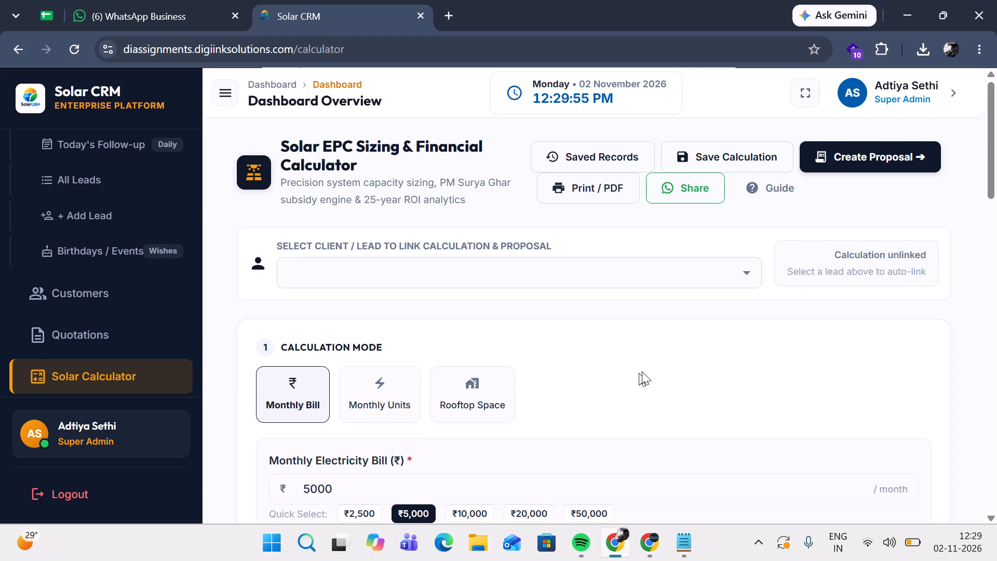
scroll(597, 329, "down", 2)
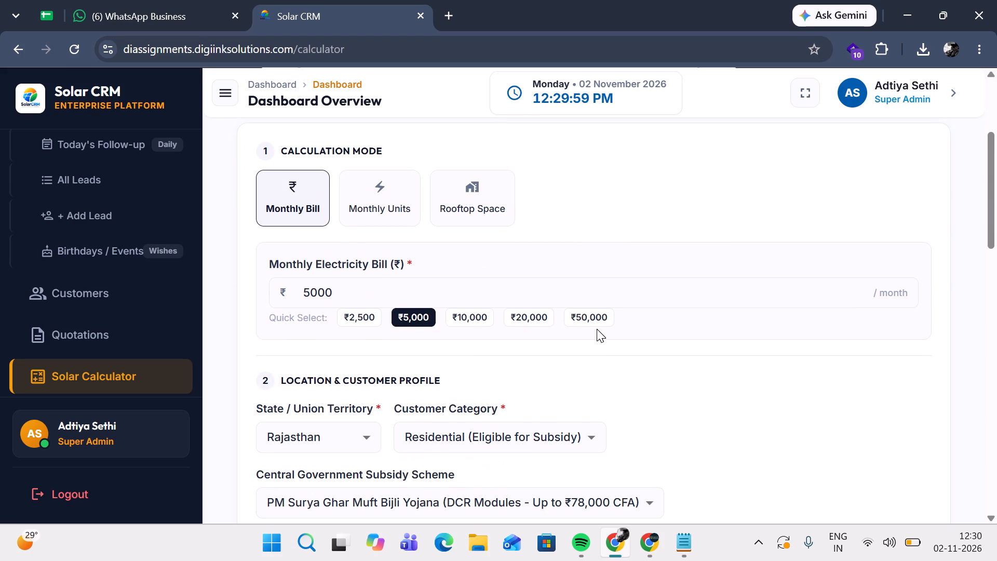
scroll(373, 184, "up", 1)
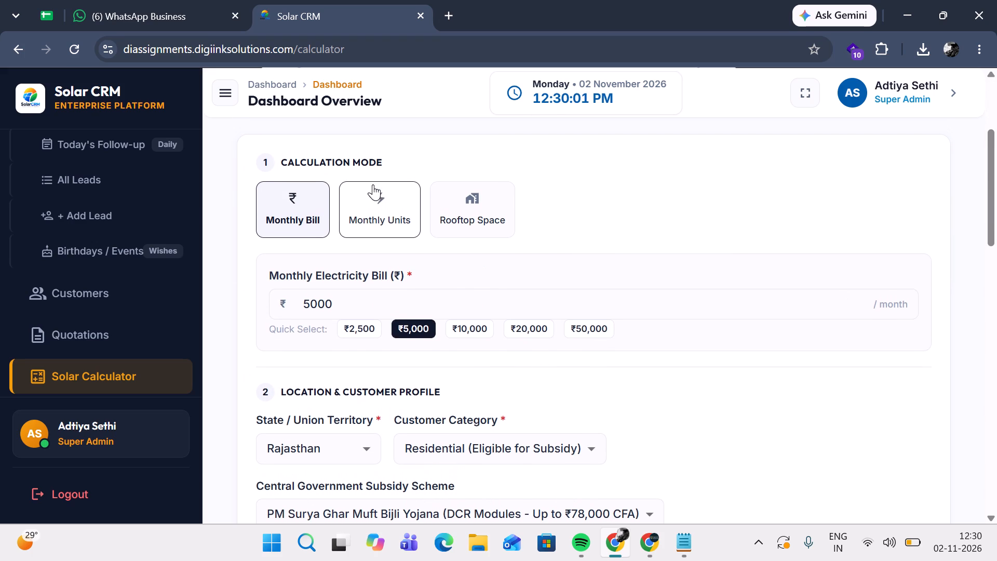
scroll(373, 184, "up", 1)
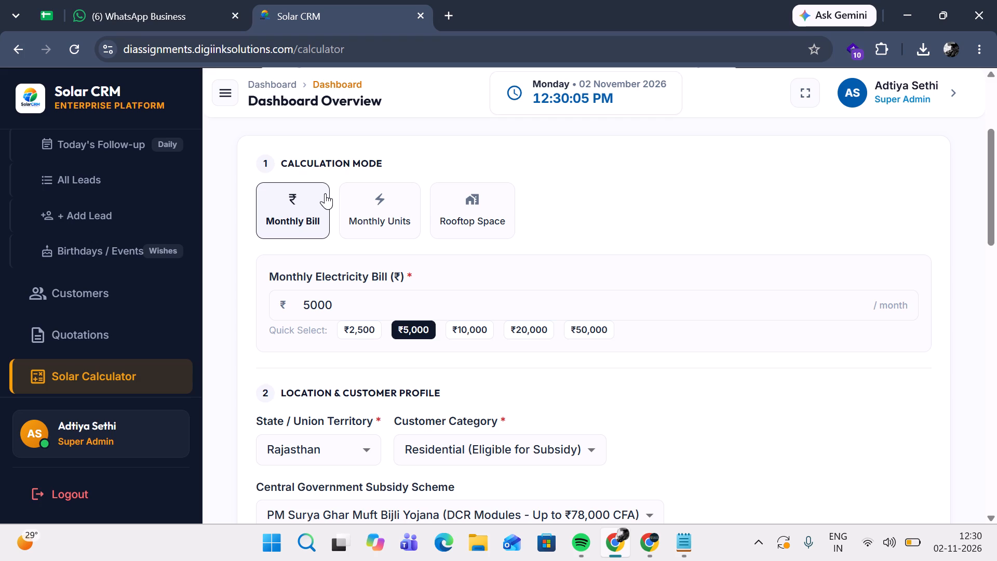
Set the monthly electricity bill to ₹10000.
left_click(368, 297)
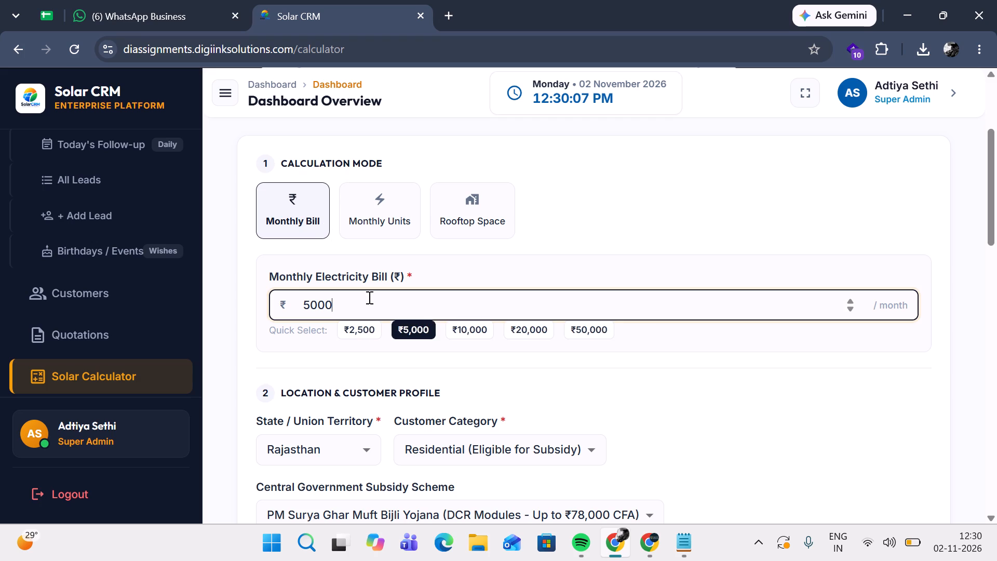
key("BackSpace")
key("BackSpace")
key("BackSpace")
key("BackSpace")
key("BackSpace")
key("1")
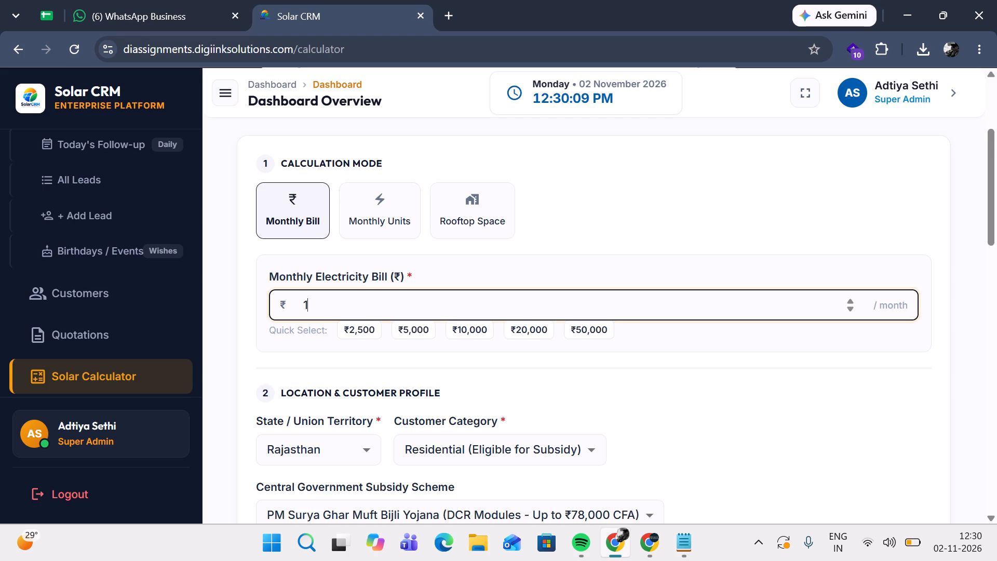
type("0000")
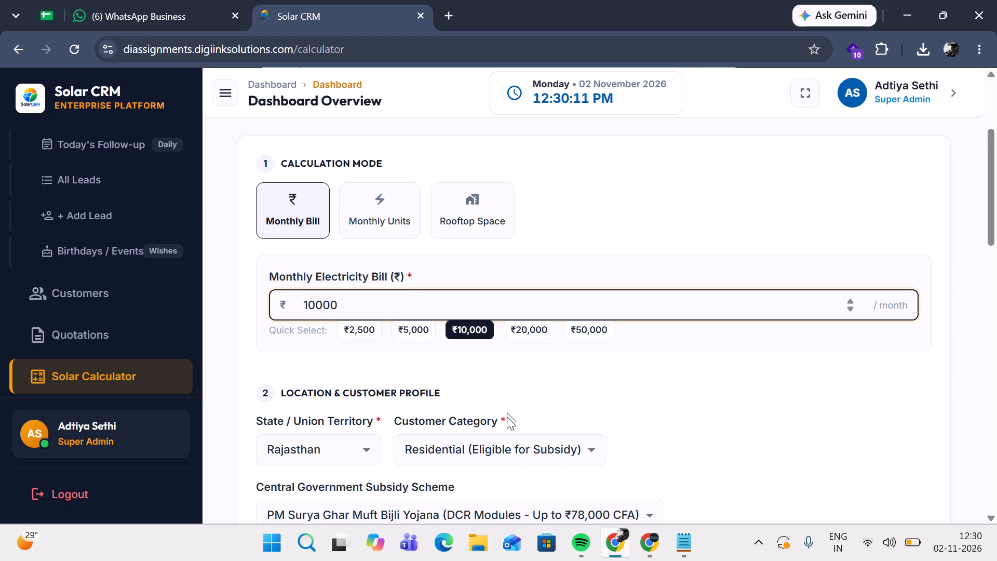
Choose Rajasthan as the state, Residential (Eligible for Subsidy) as the customer category, and PM Surya Ghar Muft Bijli Yojana as the subsidy scheme.
scroll(396, 490, "down", 1)
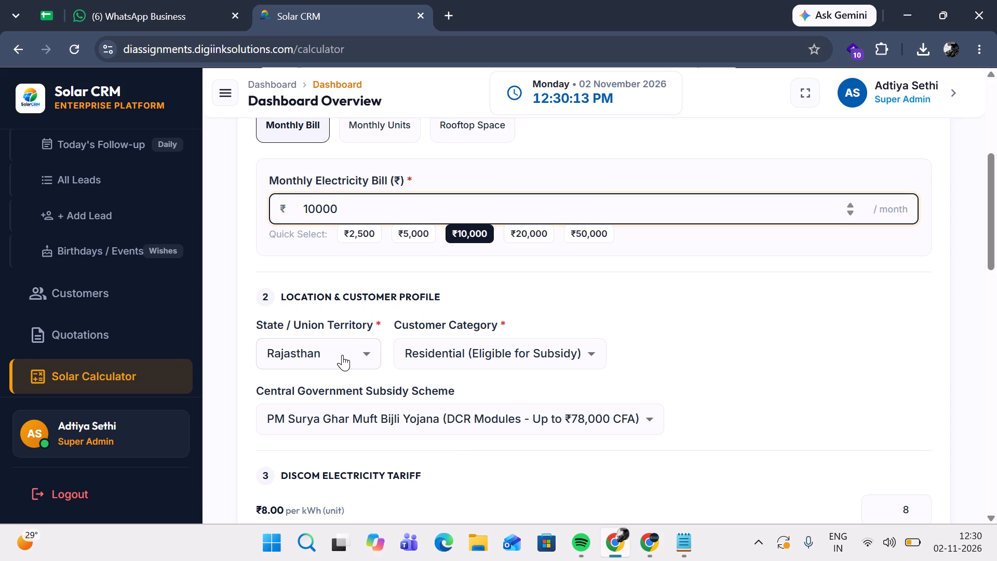
left_click(342, 355)
left_click(327, 323)
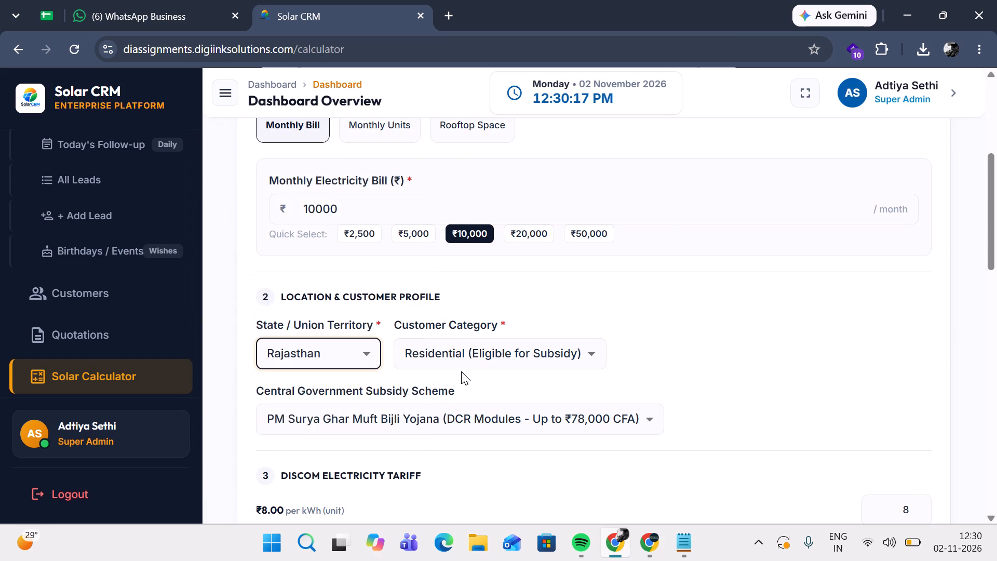
left_click(479, 348)
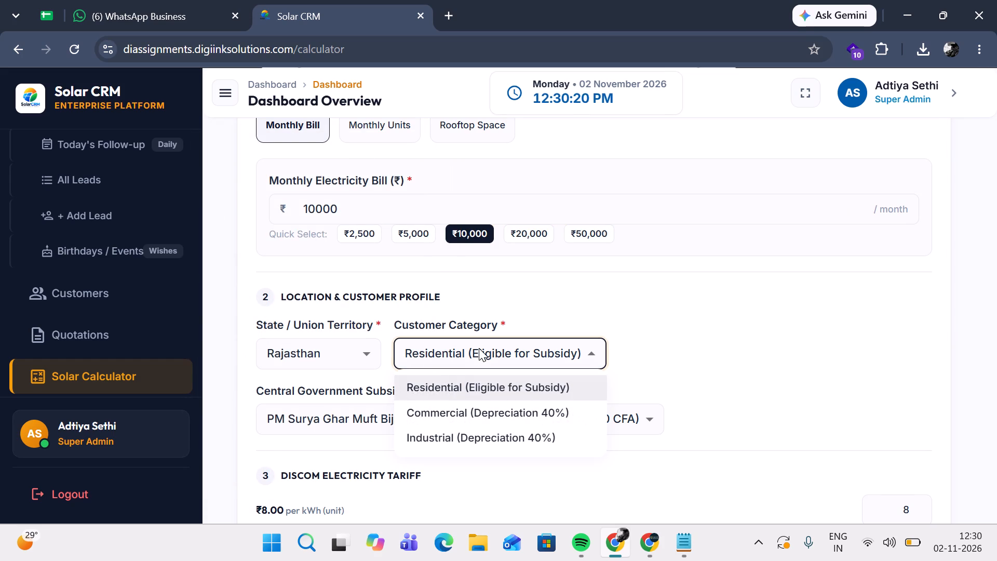
left_click(474, 383)
left_click(452, 416)
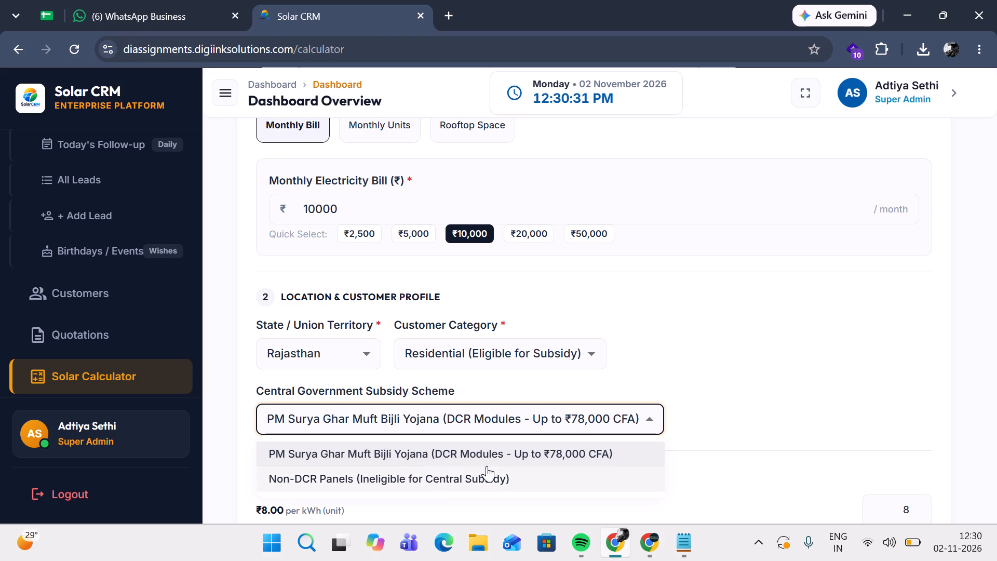
left_click(509, 450)
Adjust the DISCOM electricity tariff to ₹7.75 per kWh.
scroll(509, 450, "down", 1)
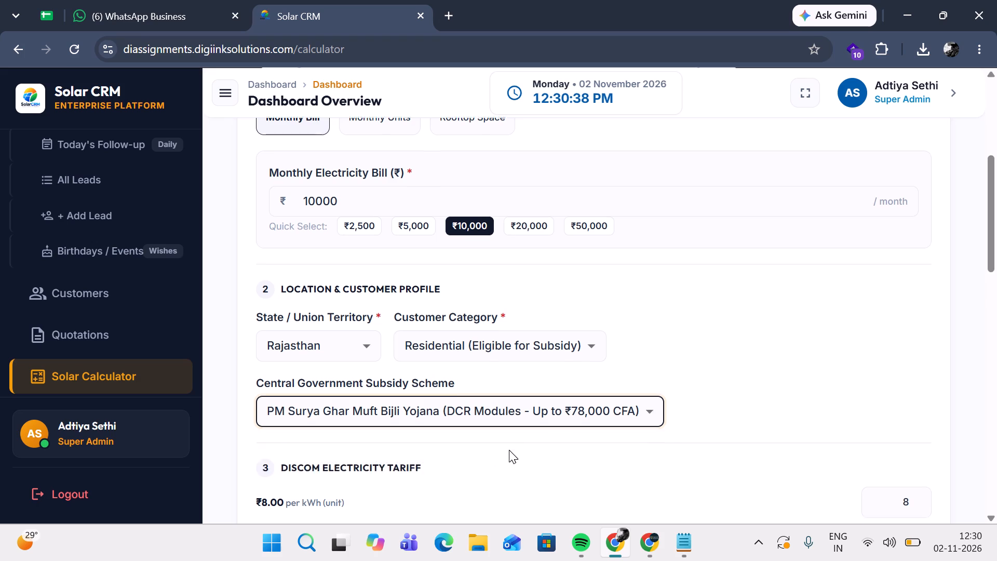
scroll(509, 450, "down", 1)
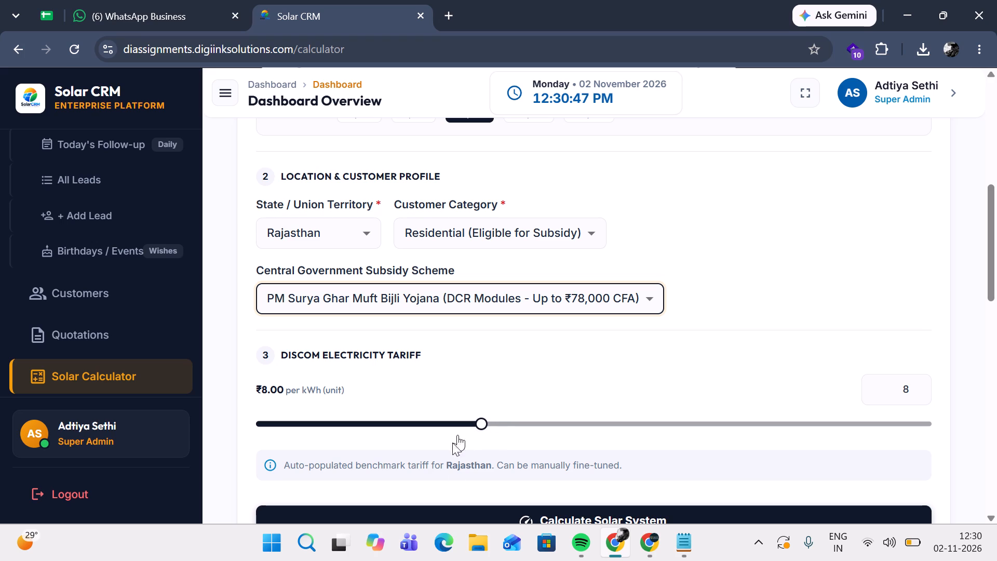
left_click_drag(488, 419, 481, 420)
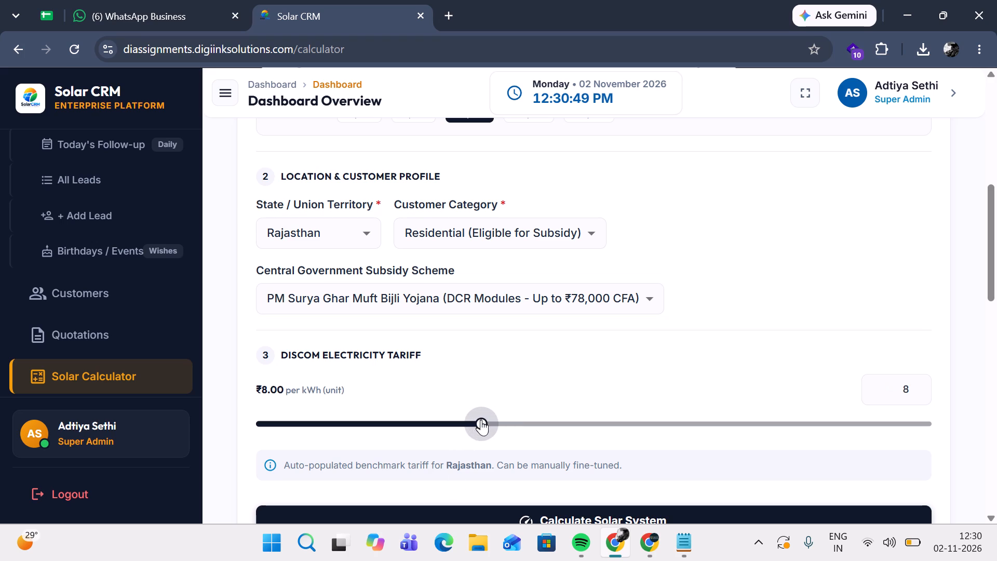
left_click_drag(481, 420, 471, 421)
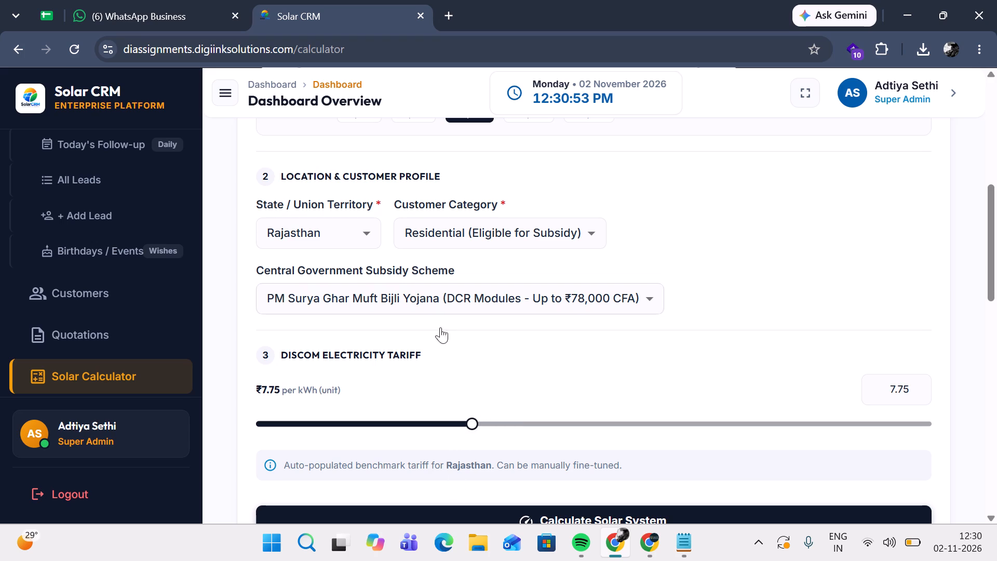
Calculate the solar system from the entered bill, location, subsidy and tariff details.
scroll(518, 443, "down", 1)
scroll(645, 375, "down", 2)
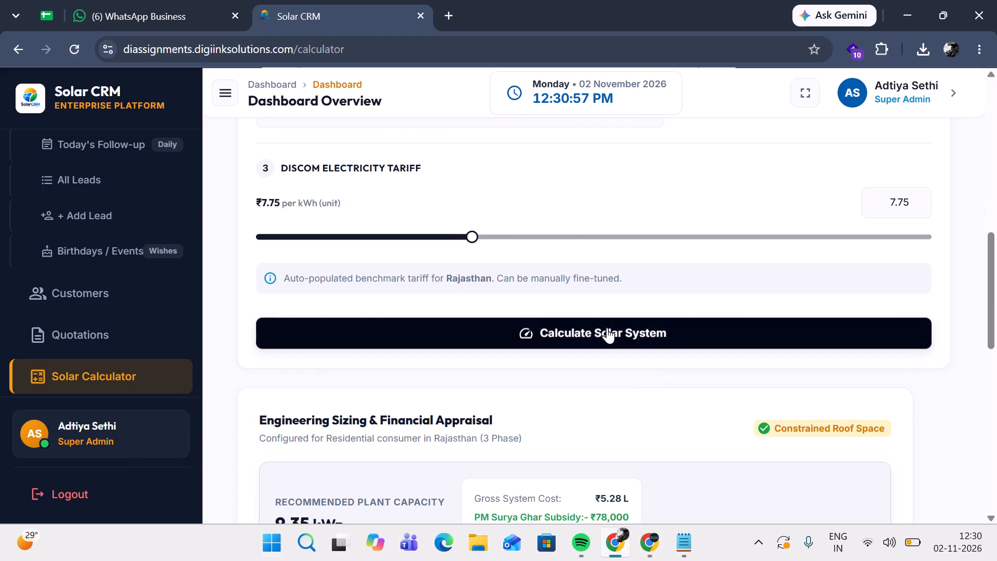
left_click(608, 329)
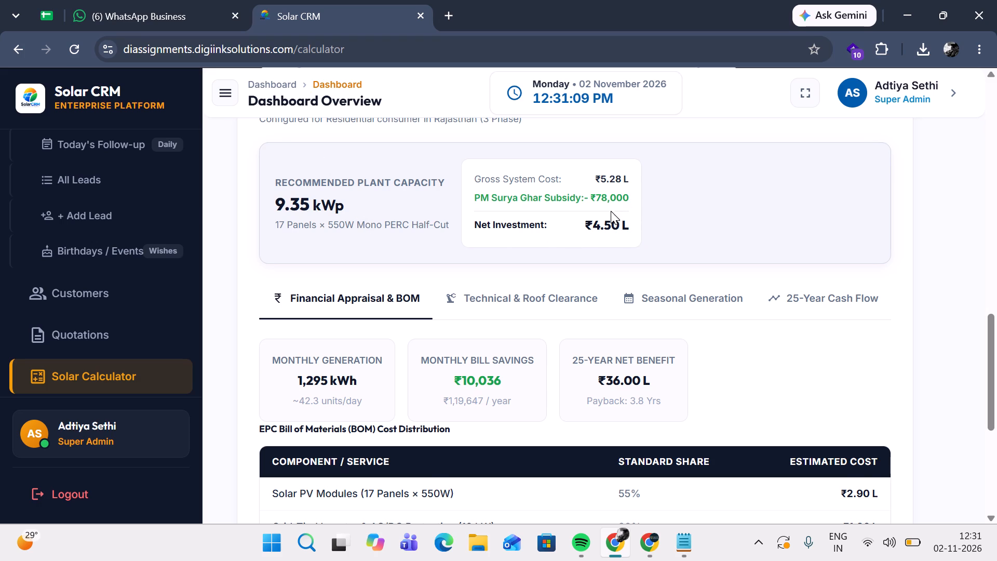
Review the calculation results, covering technical and roof clearance, seasonal generation and the 25-year cash flow schedule.
scroll(510, 333, "down", 2)
scroll(518, 148, "up", 1)
left_click(538, 224)
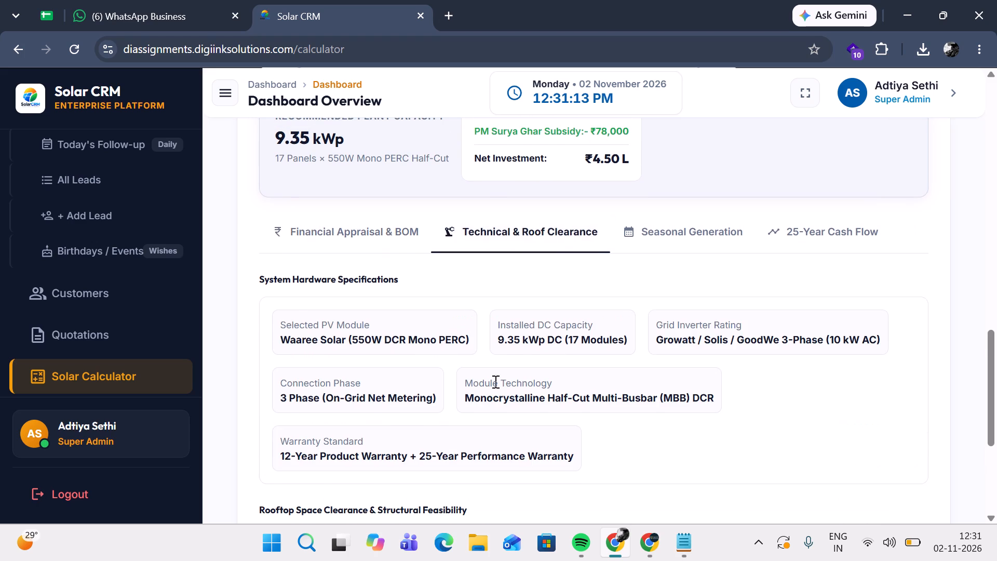
left_click(692, 456)
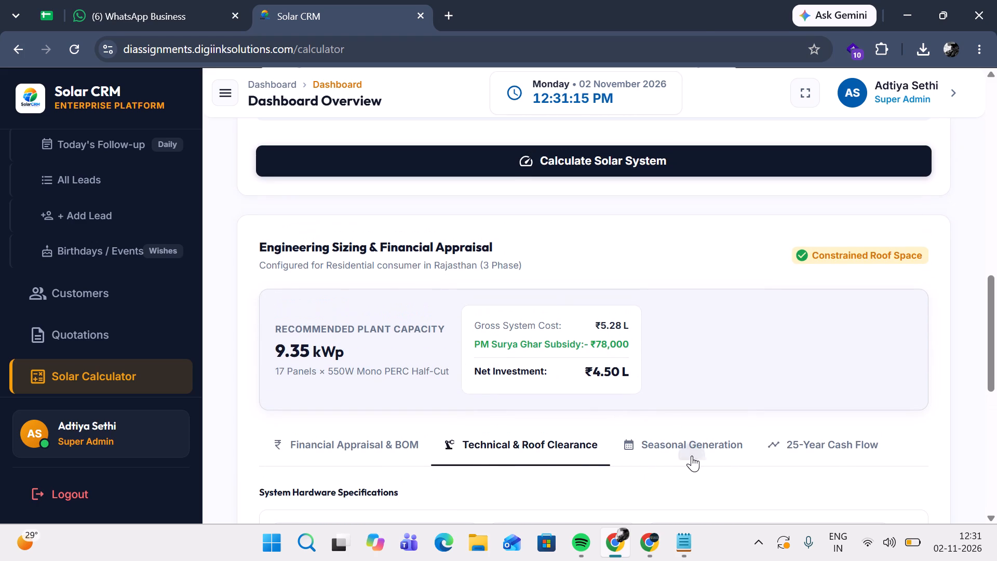
scroll(692, 456, "down", 4)
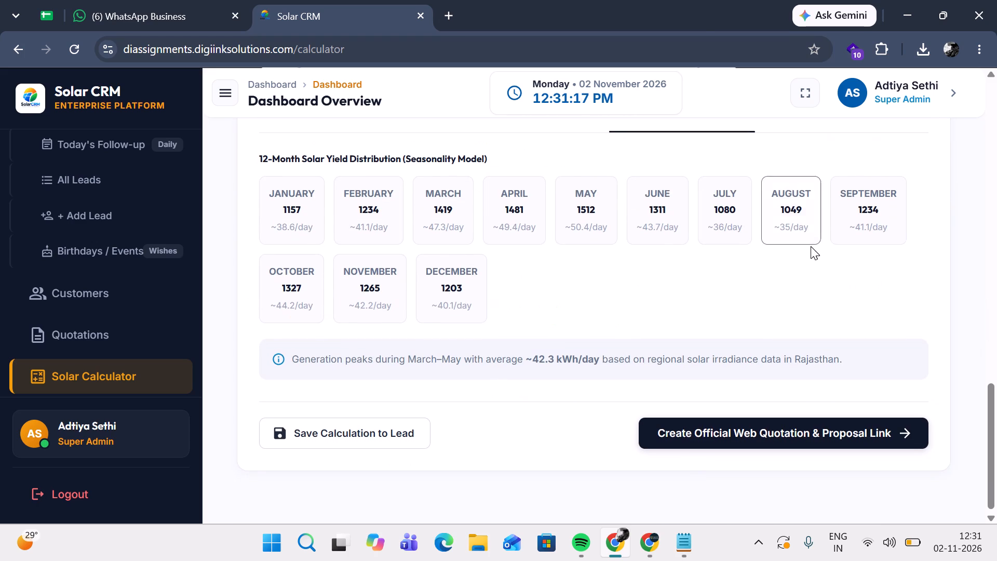
scroll(811, 246, "up", 1)
left_click(839, 218)
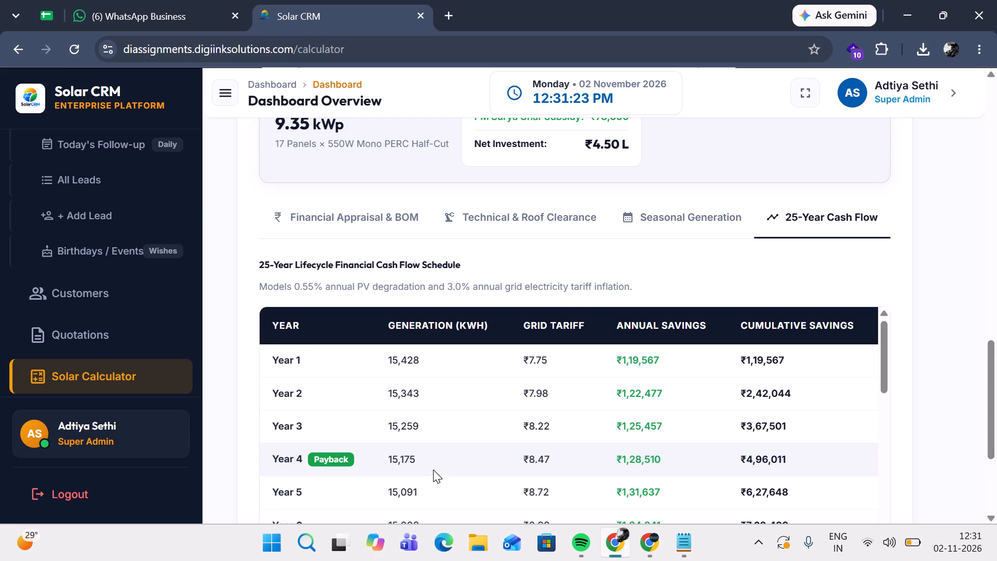
scroll(433, 470, "down", 4)
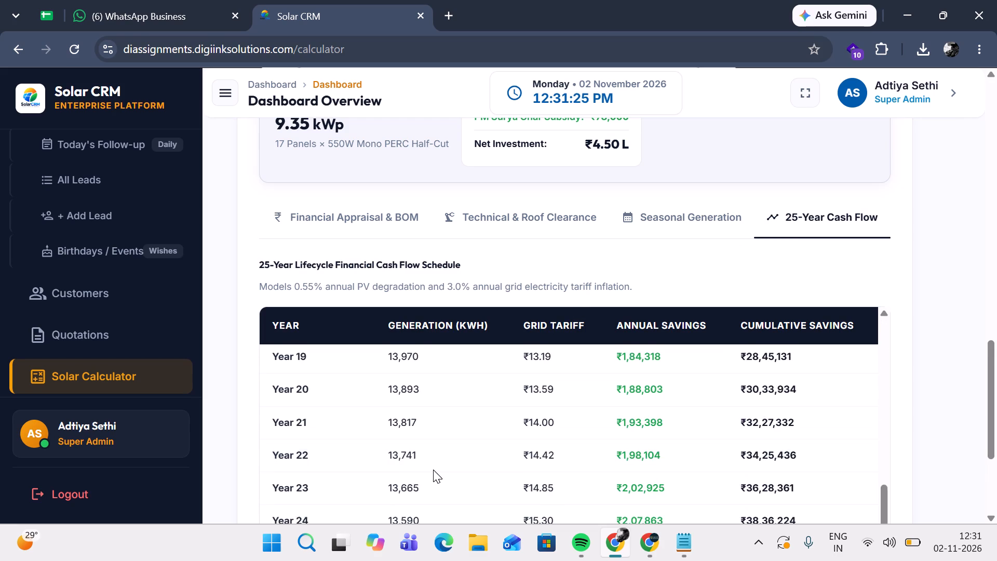
scroll(433, 470, "down", 5)
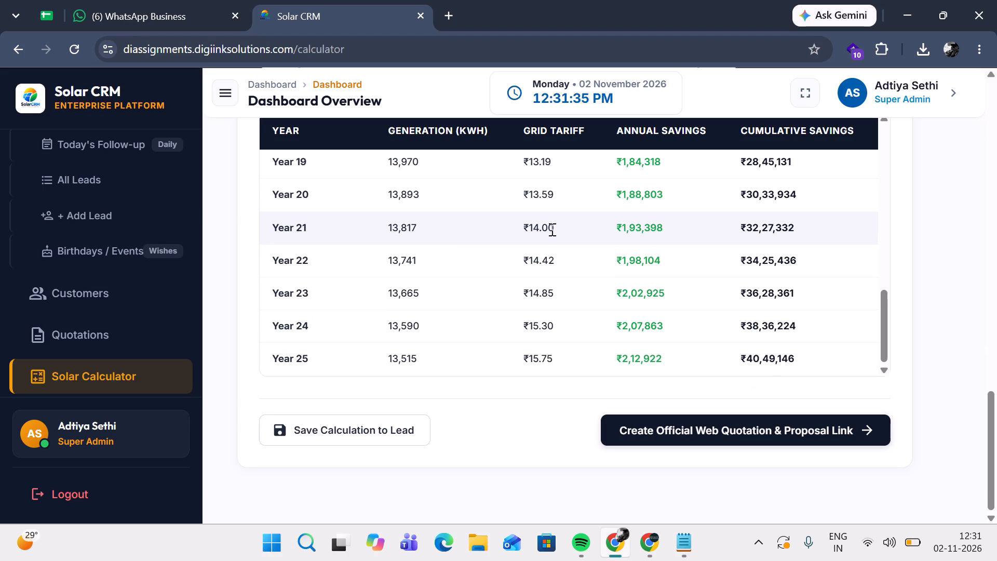
Start an official web quotation from the calculation and fill its customer details from the seventh listed existing lead.
left_click(697, 434)
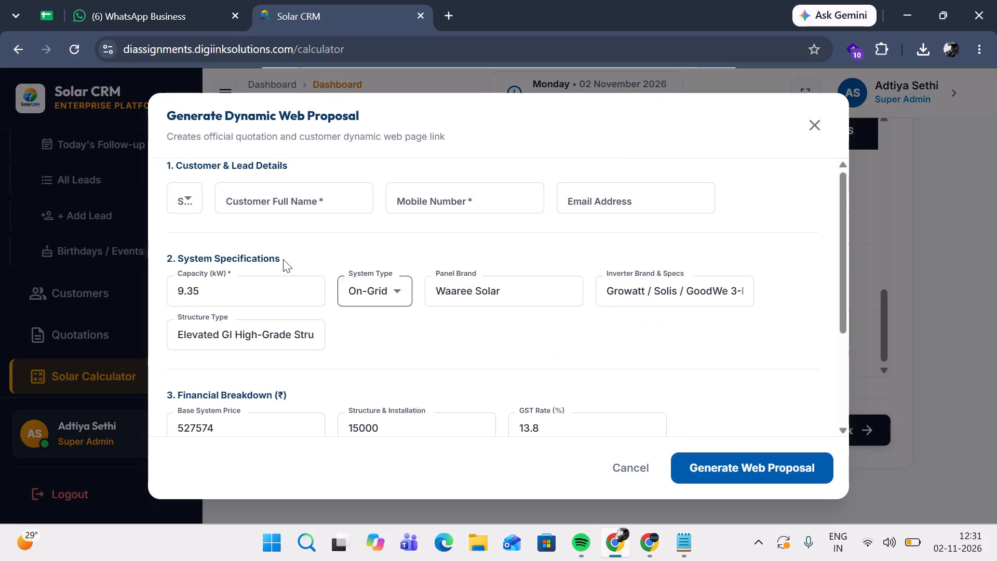
left_click_drag(180, 197, 178, 204)
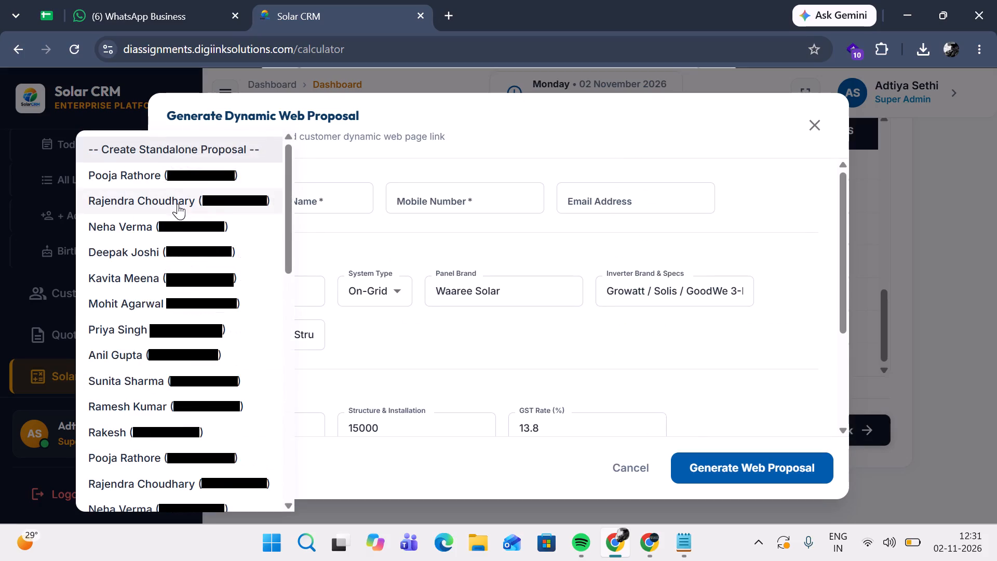
left_click_drag(178, 204, 127, 390)
left_click_drag(127, 390, 159, 306)
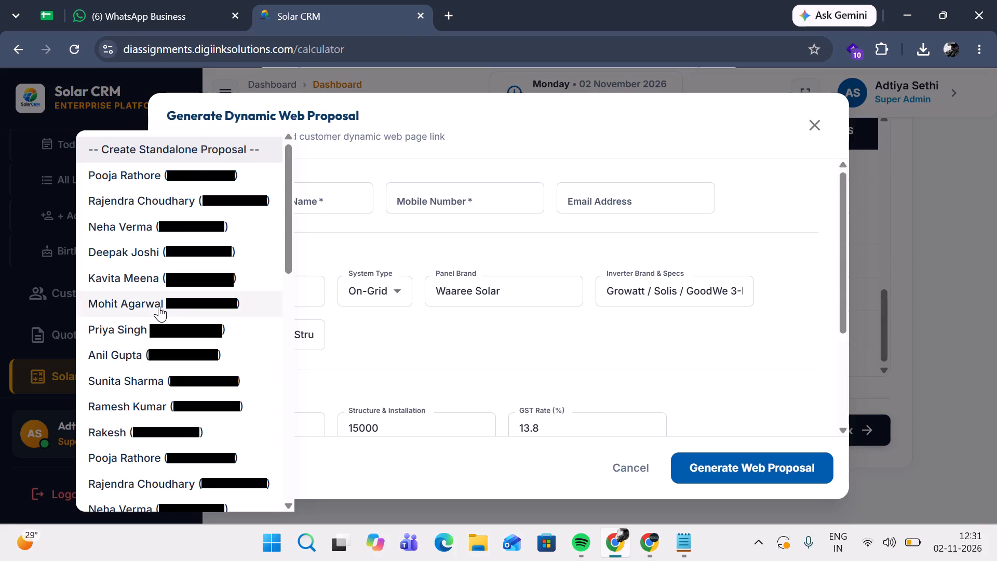
left_click_drag(159, 306, 154, 325)
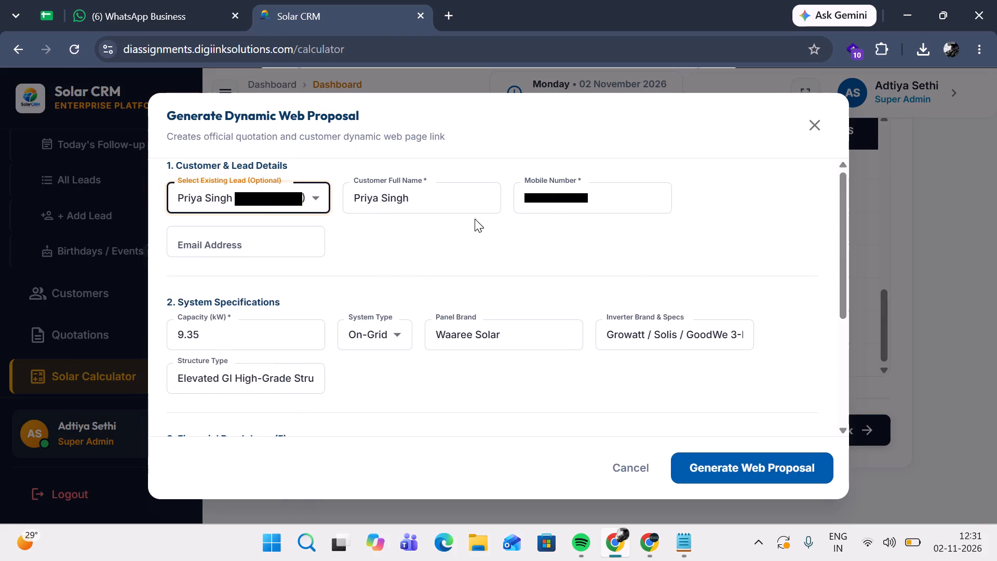
Set the proposal's system type to Hybrid in the system specifications.
scroll(225, 298, "down", 2)
scroll(225, 298, "up", 1)
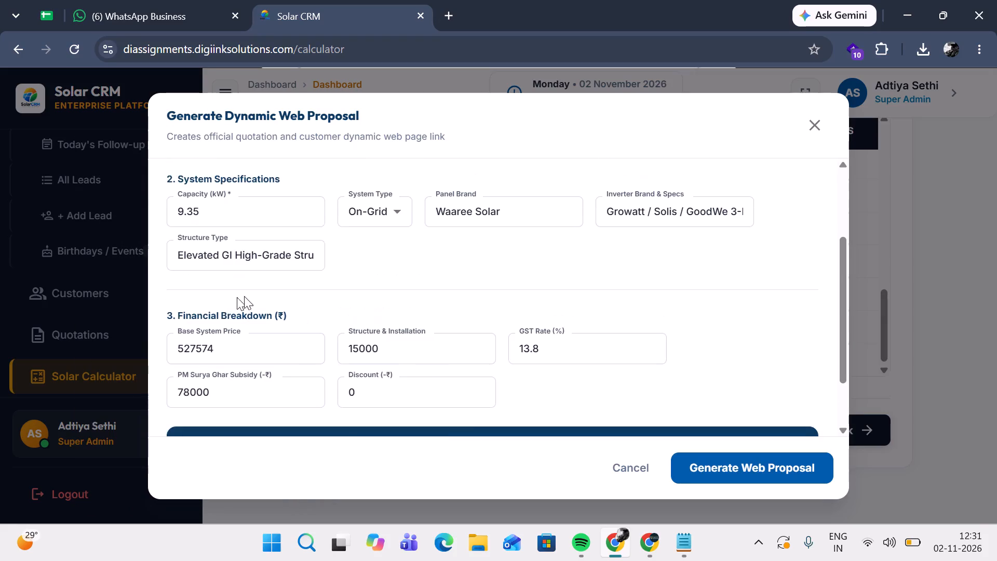
scroll(243, 233, "up", 1)
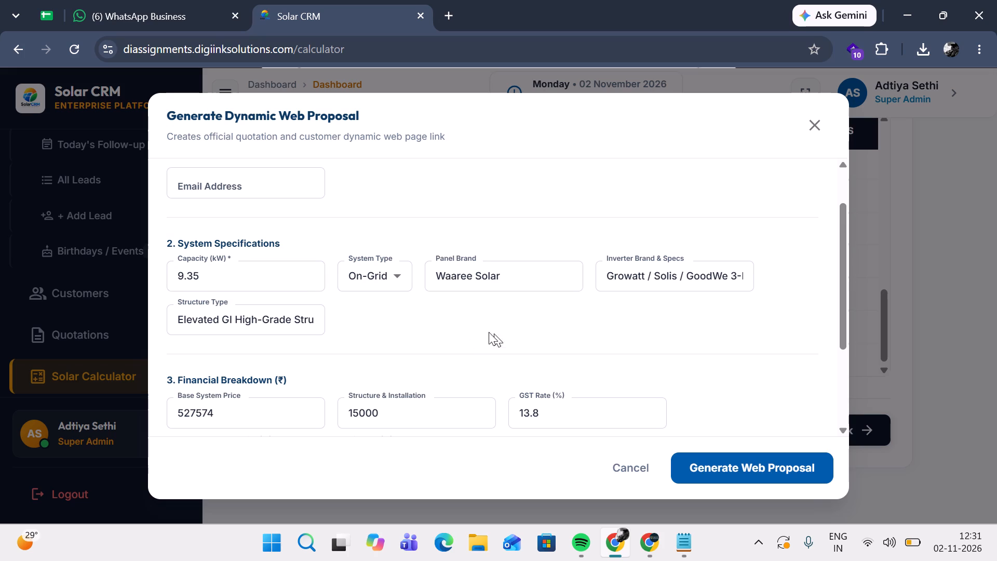
left_click(394, 273)
left_click(385, 351)
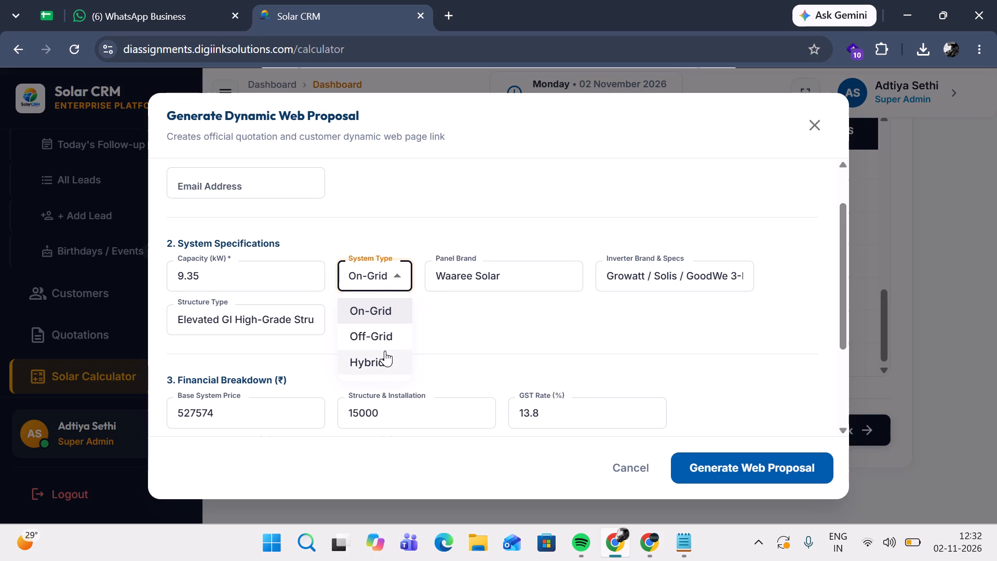
scroll(423, 353, "down", 1)
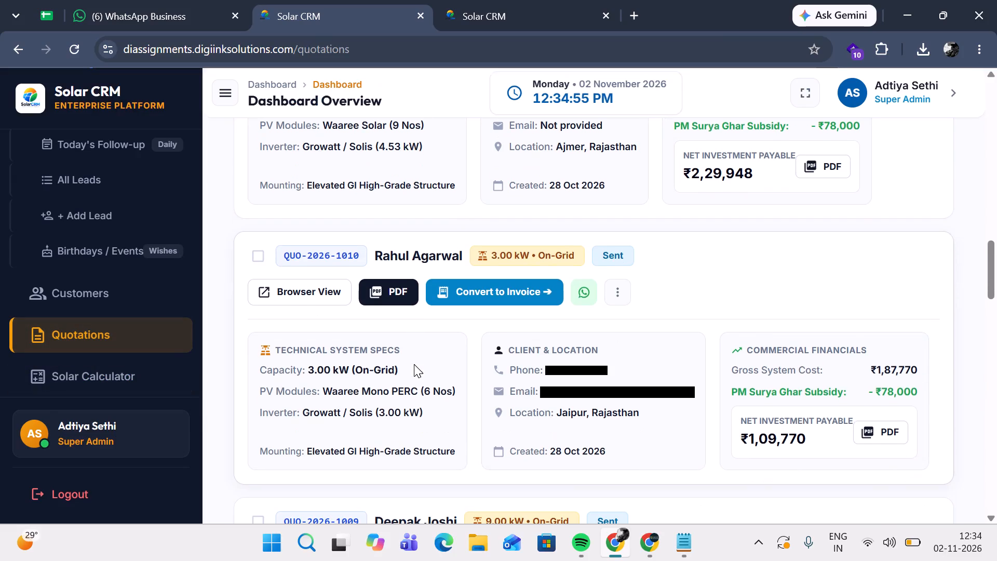
scroll(414, 364, "down", 1)
scroll(414, 364, "up", 6)
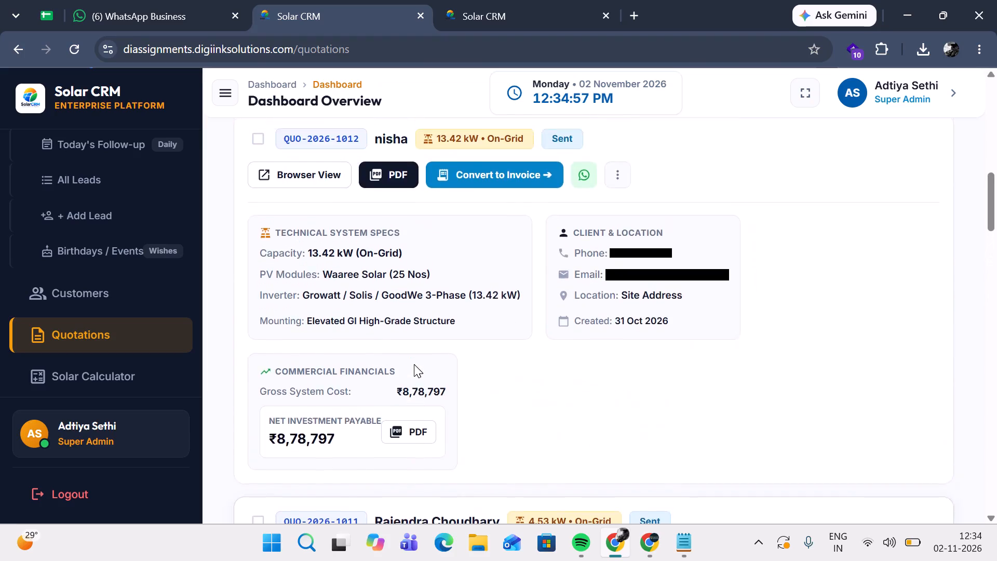
scroll(414, 364, "up", 6)
scroll(414, 364, "down", 1)
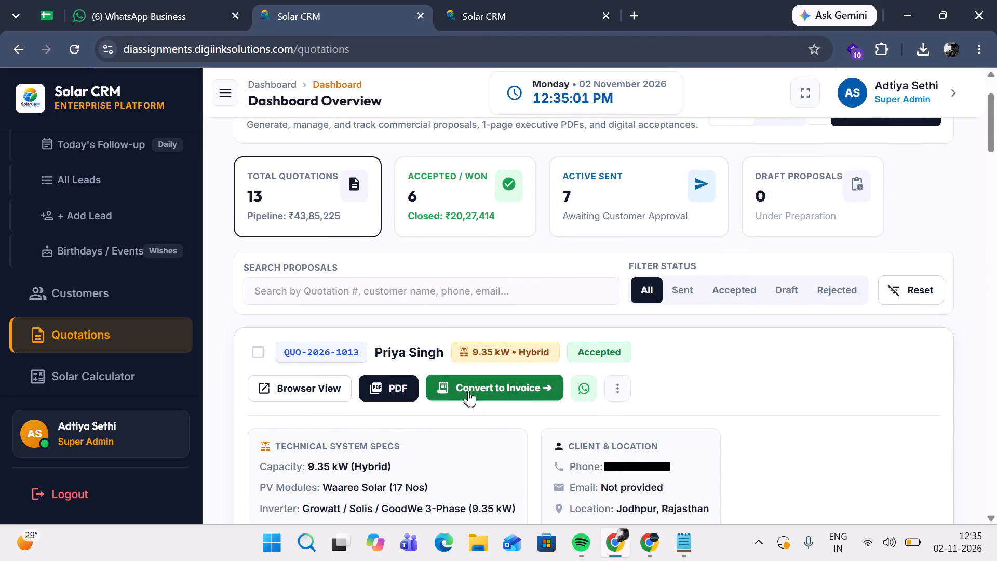
Share the accepted quotation QUO-2026-1013 via WhatsApp.
scroll(469, 389, "down", 1)
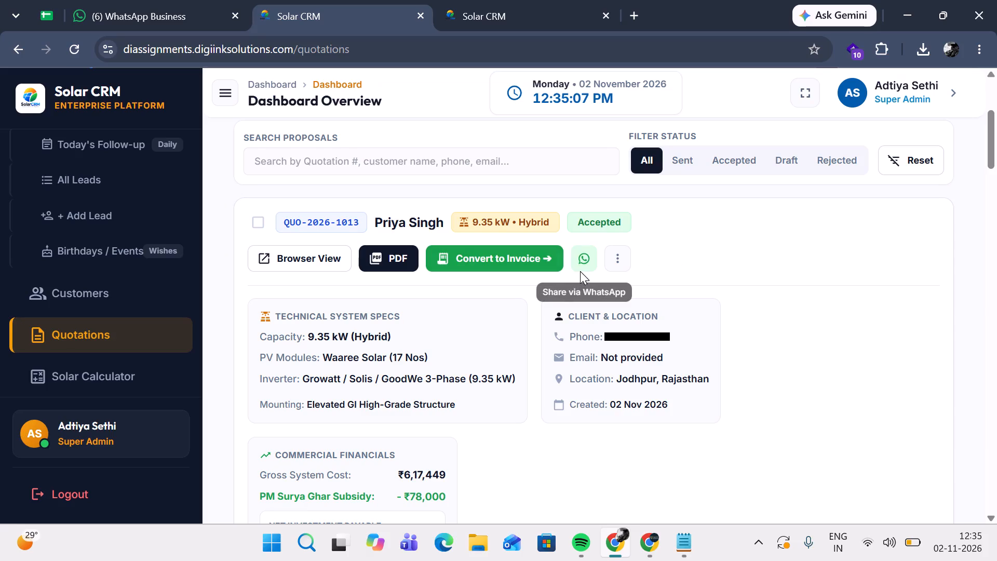
left_click(585, 258)
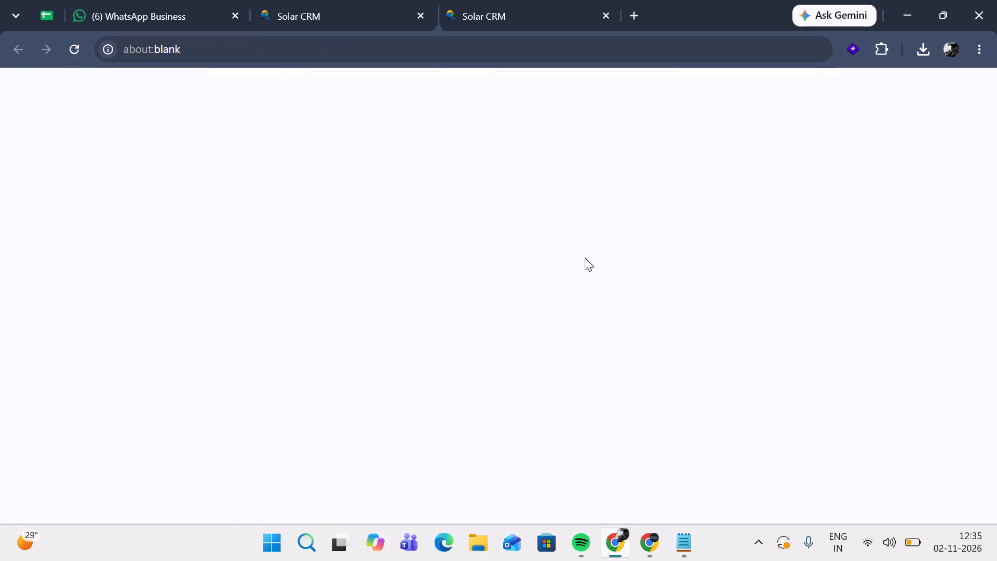